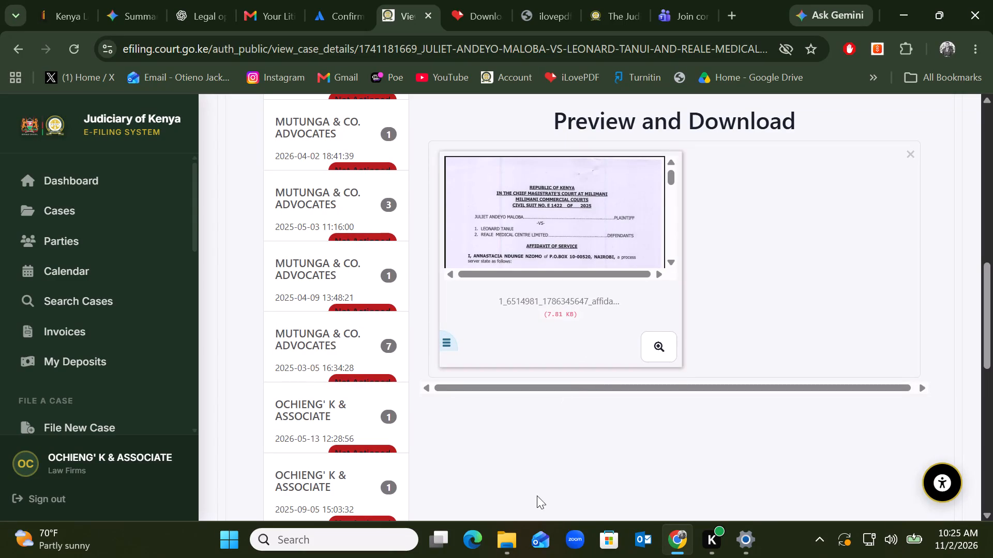
left_click(515, 535)
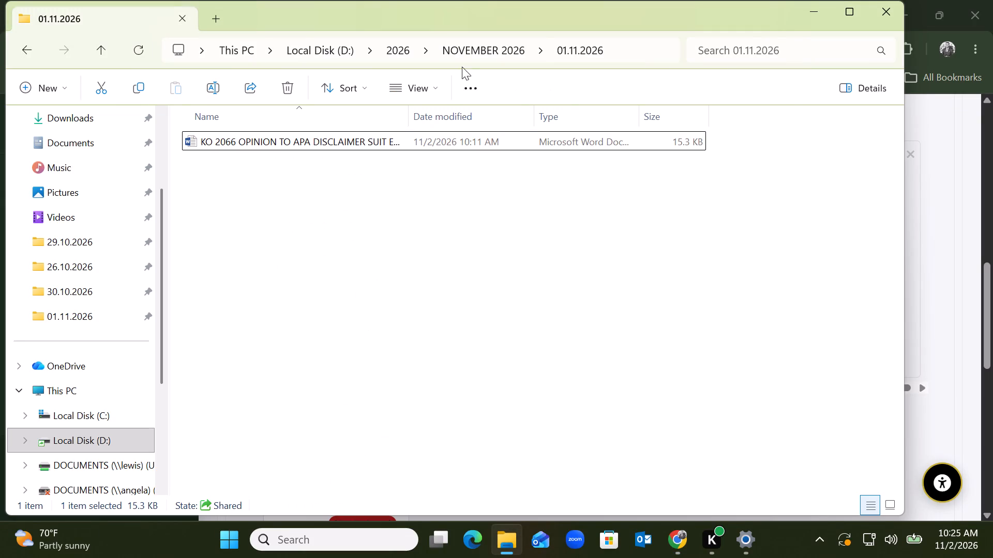
left_click(383, 55)
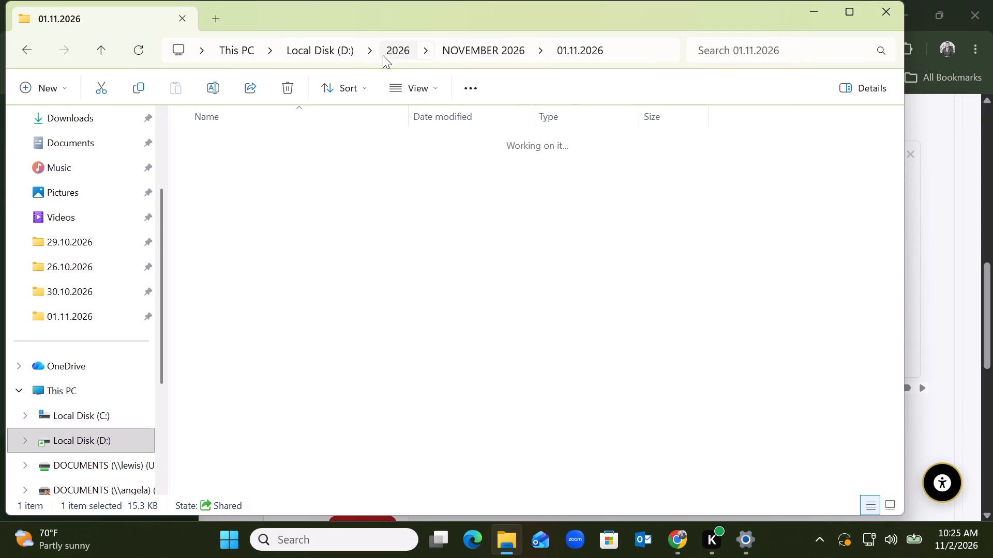
double_click(234, 365)
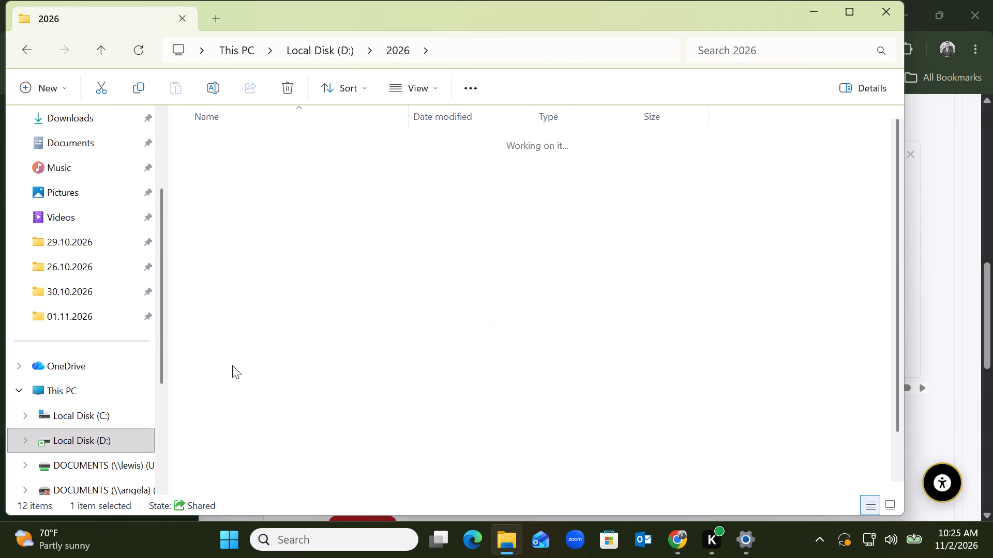
scroll(294, 349, "down", 5)
double_click(246, 487)
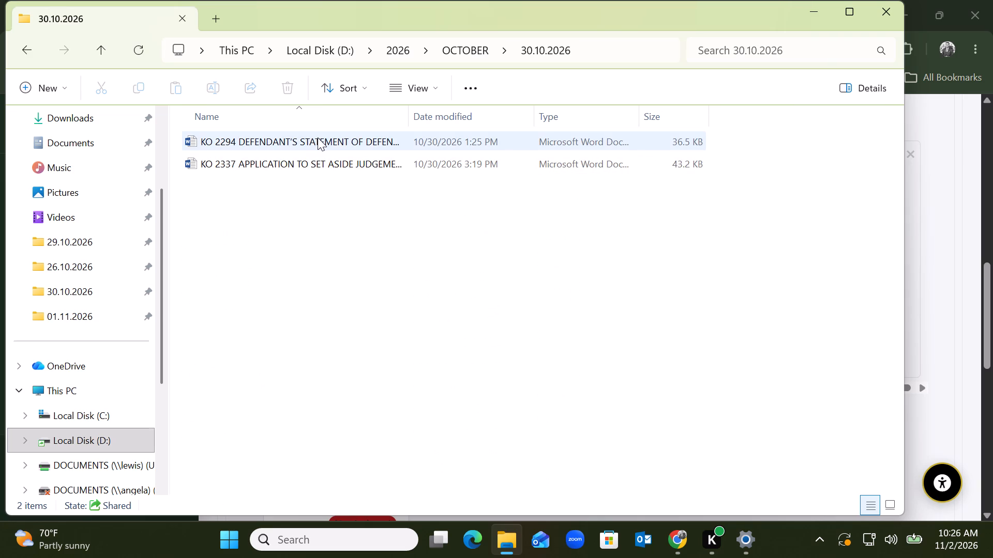
double_click(318, 137)
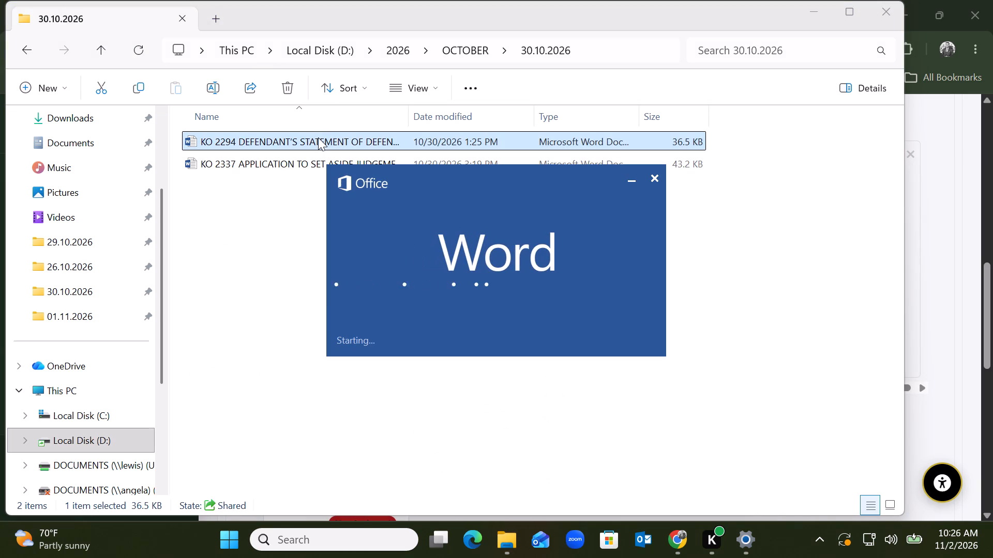
Skim the KO 2294 statement of defence from the numbered paragraphs through to the Defendant's List of Witnesses.
scroll(442, 263, "down", 7)
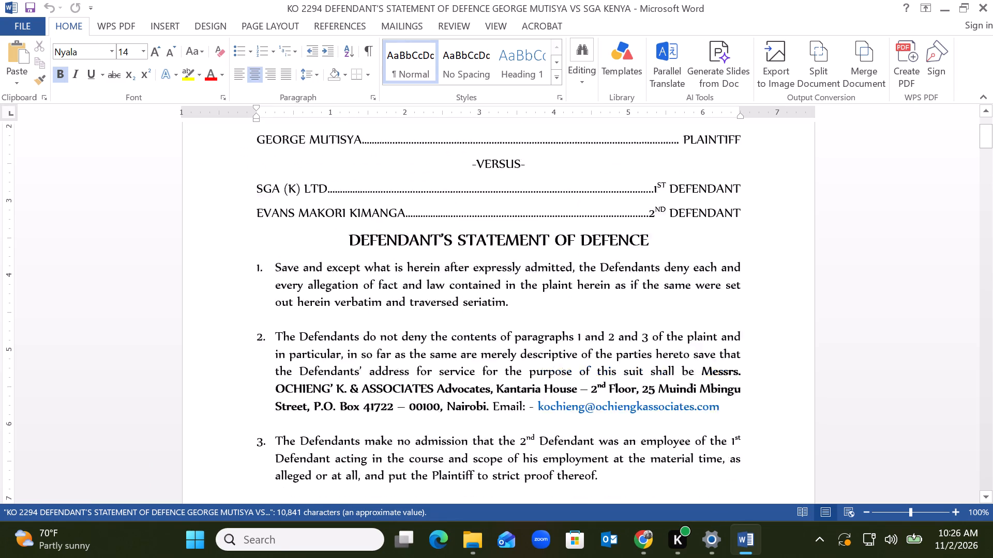
scroll(442, 260, "down", 20)
scroll(442, 260, "down", 20)
scroll(442, 260, "down", 2)
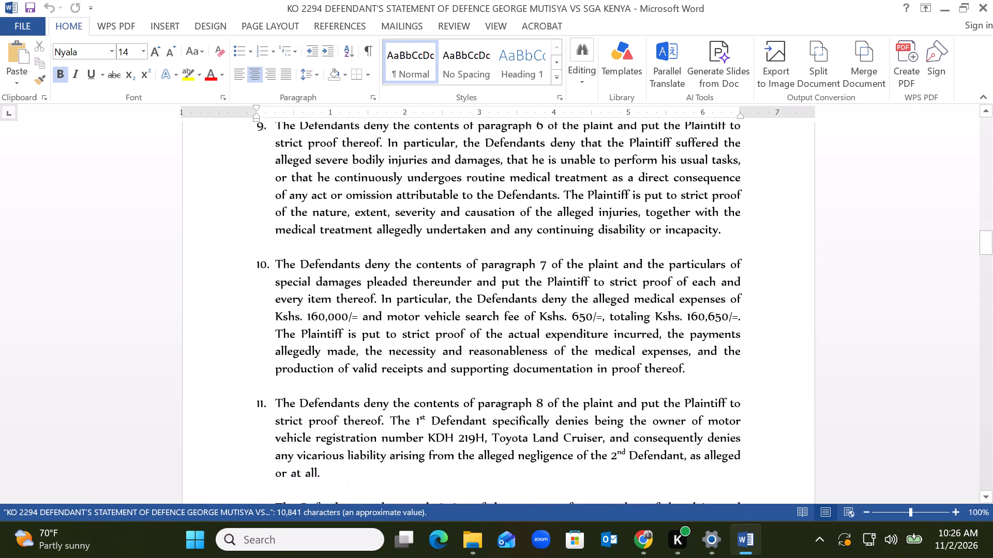
scroll(440, 261, "down", 10)
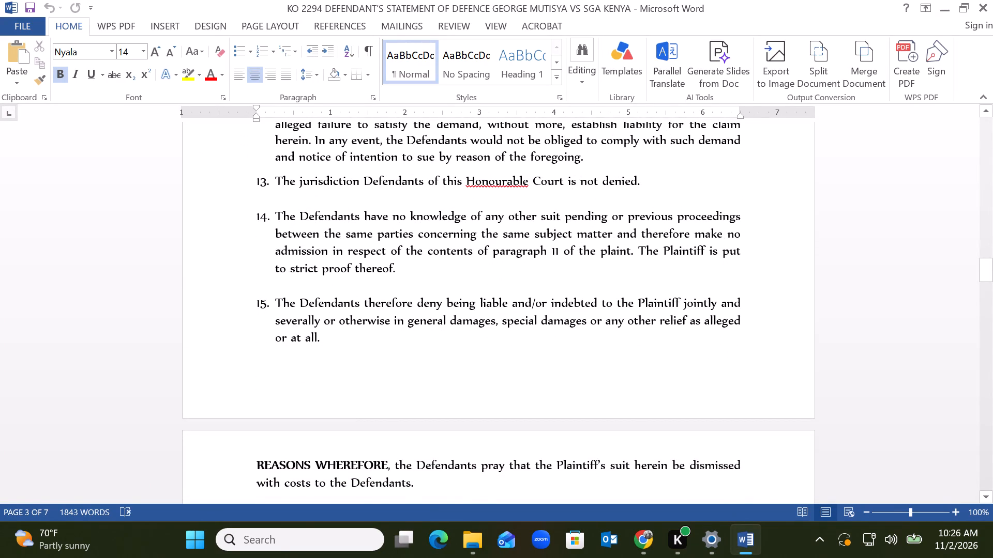
scroll(454, 243, "down", 18)
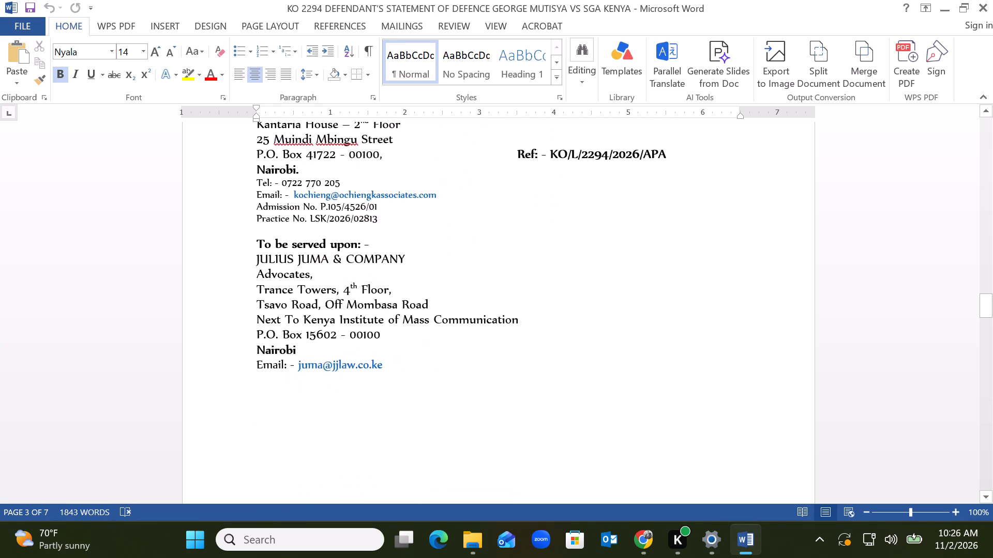
scroll(445, 269, "down", 16)
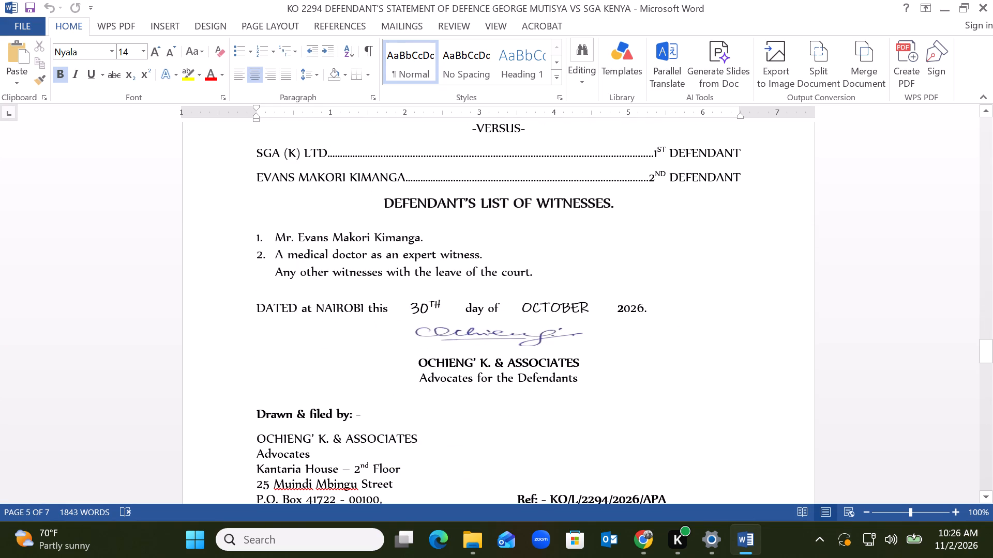
scroll(453, 313, "up", 4)
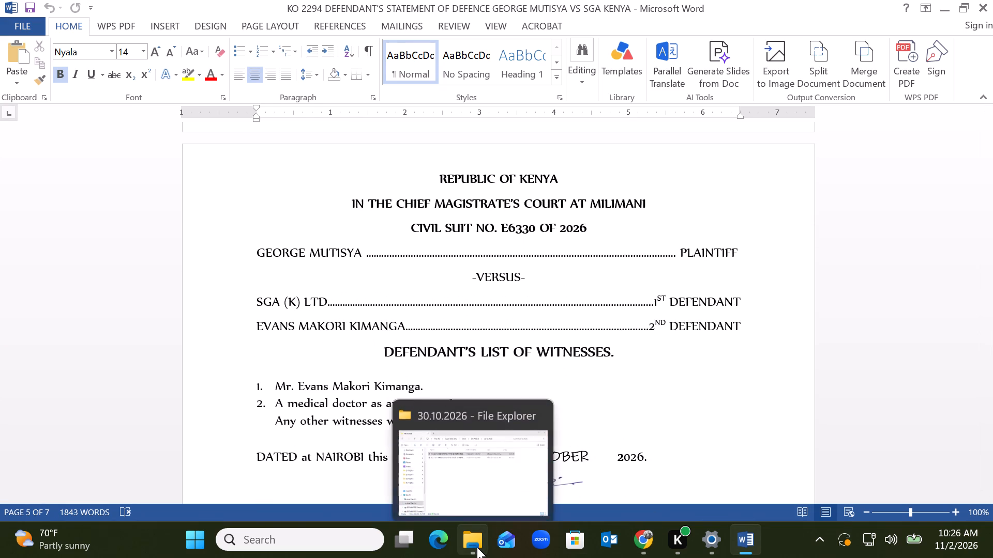
left_click(454, 491)
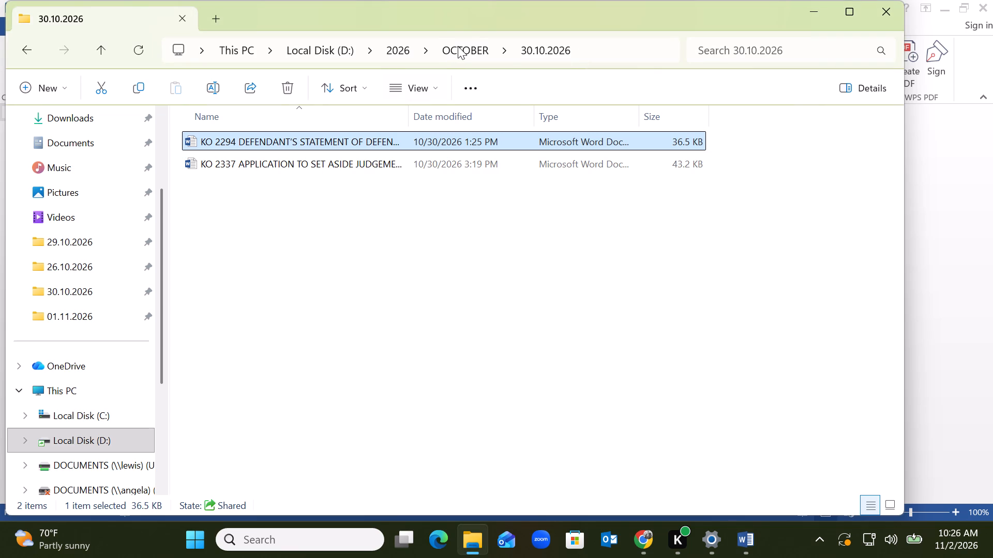
left_click(459, 46)
double_click(305, 467)
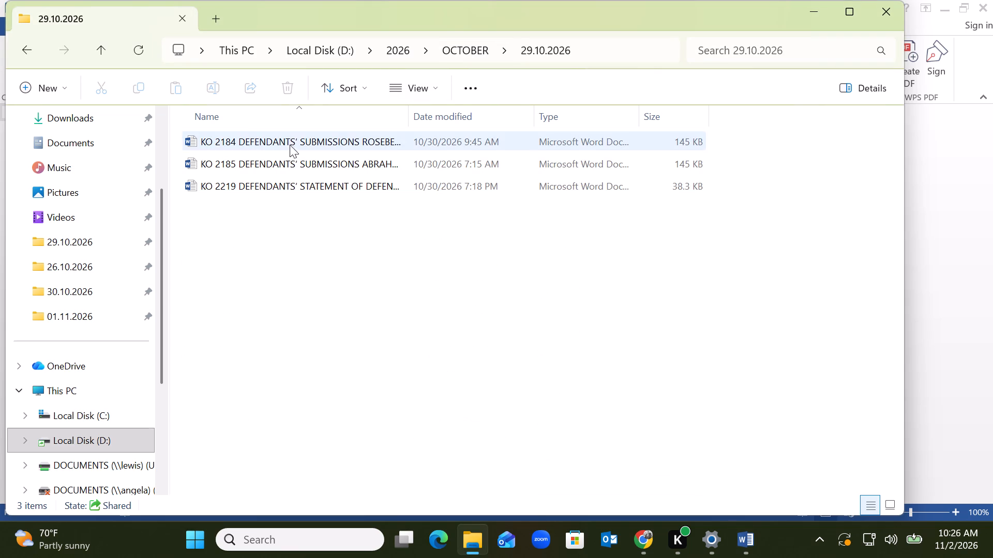
double_click(330, 185)
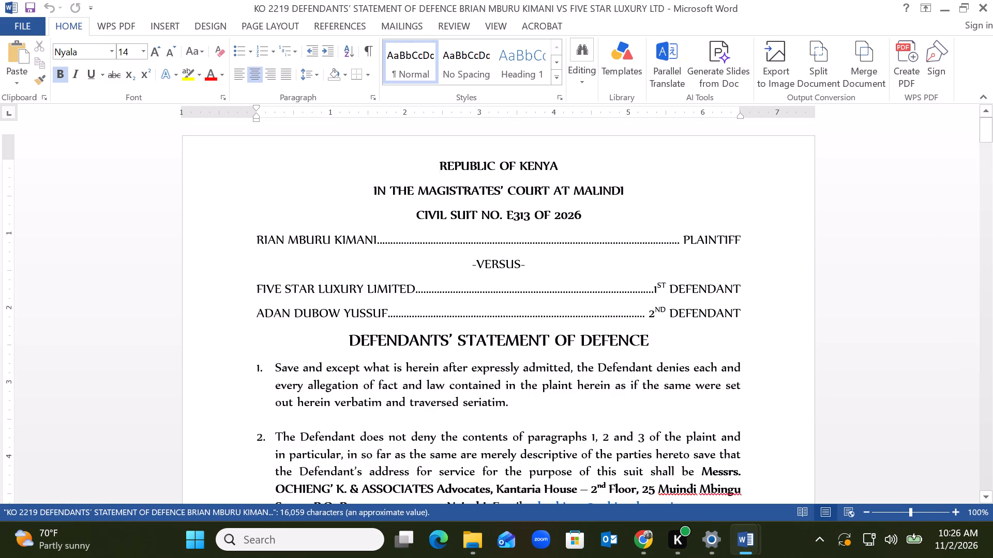
scroll(459, 299, "down", 20)
scroll(459, 299, "down", 15)
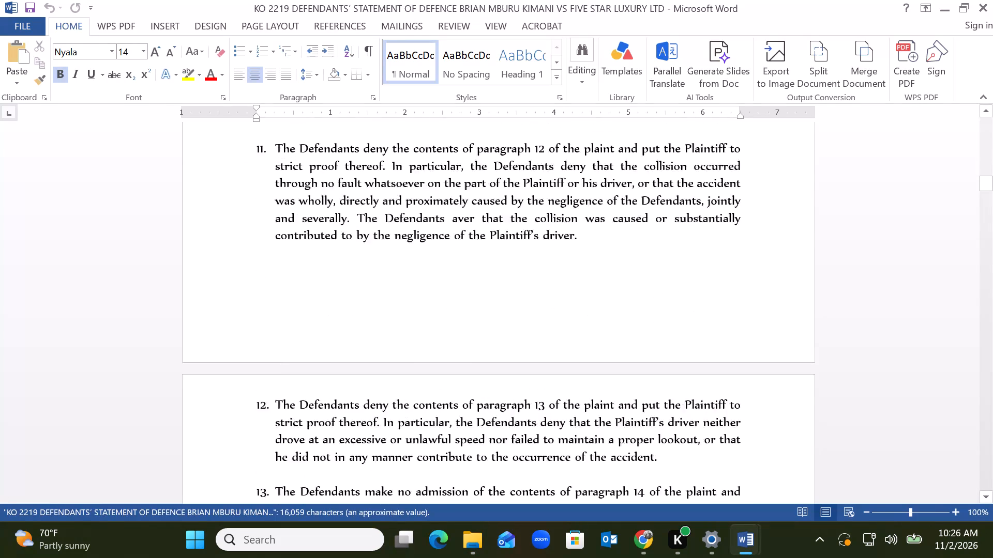
scroll(459, 282, "down", 20)
scroll(459, 282, "down", 18)
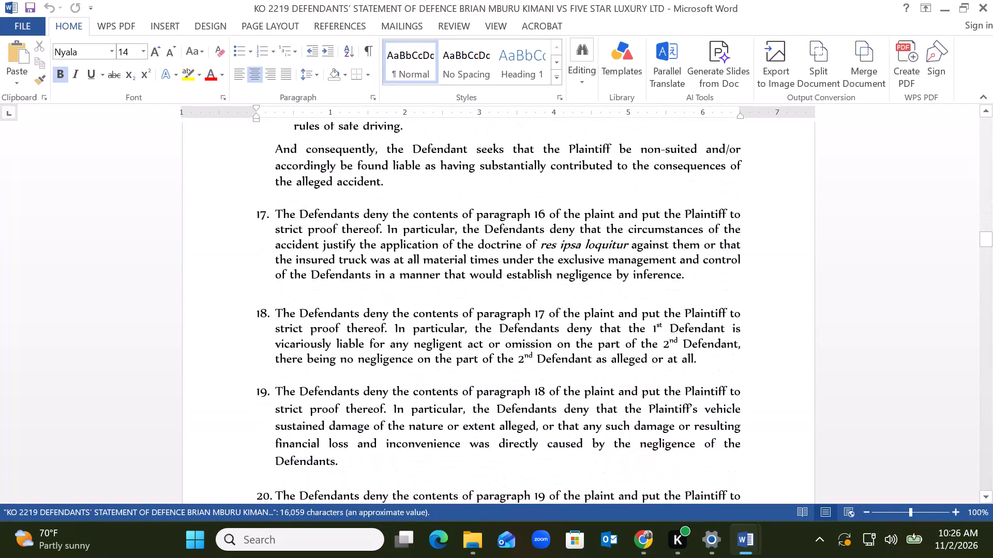
scroll(452, 275, "down", 20)
scroll(452, 275, "down", 18)
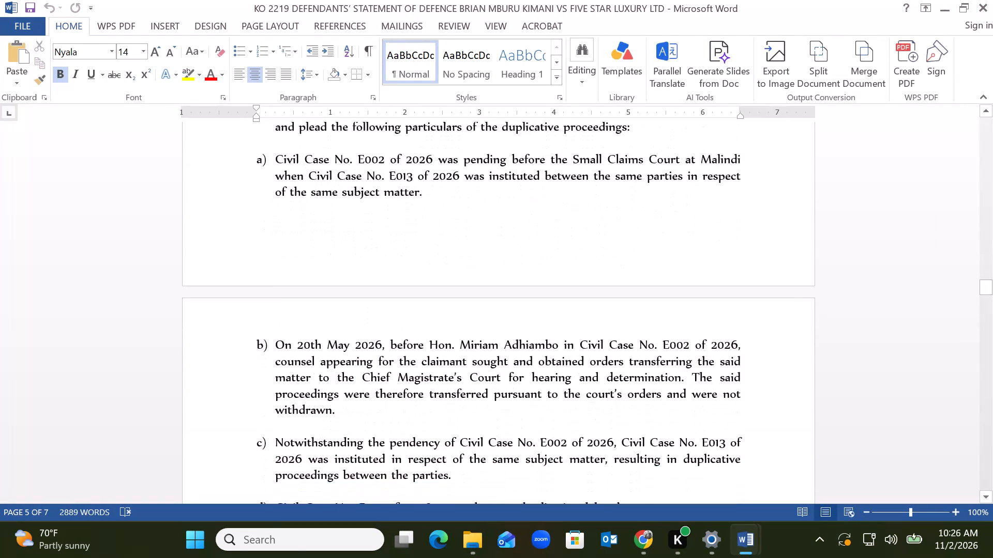
scroll(458, 299, "down", 20)
scroll(458, 299, "down", 13)
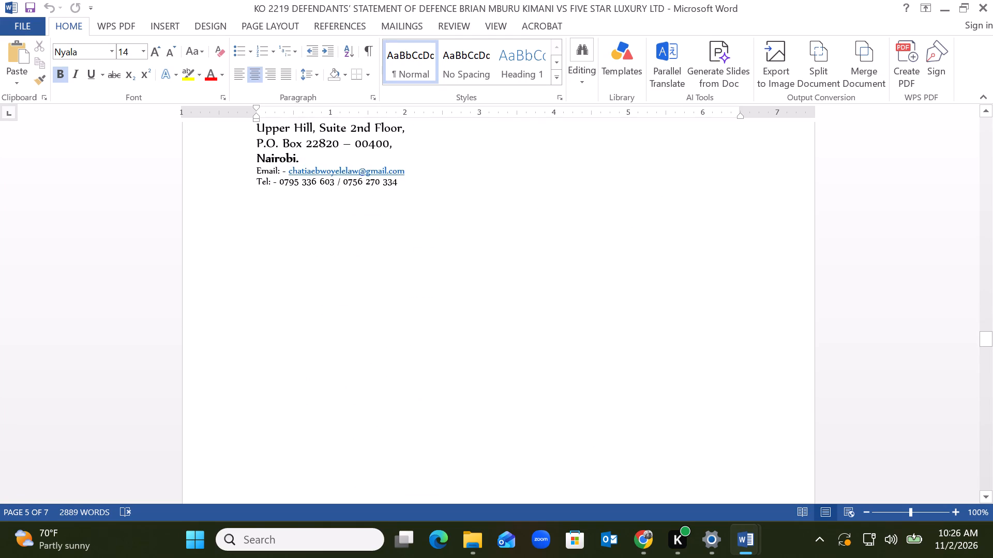
scroll(472, 289, "down", 13)
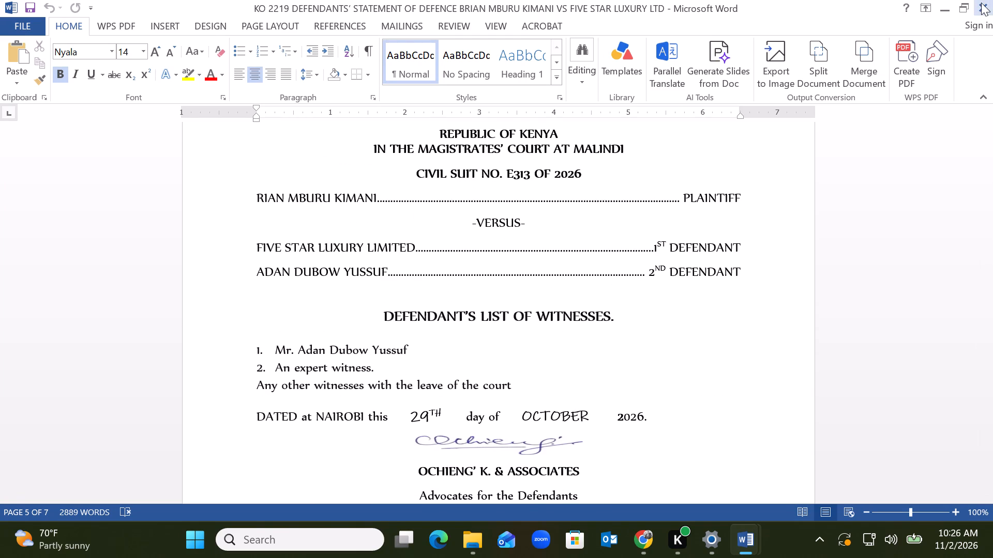
left_click(981, 3)
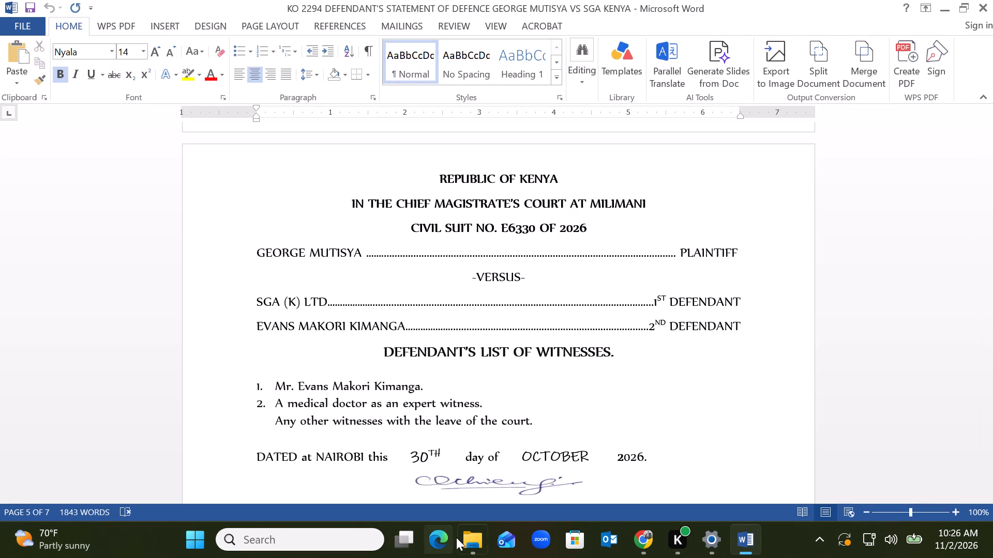
Return to File Explorer and check the contents of October's 28.10.2026 folder.
left_click(463, 541)
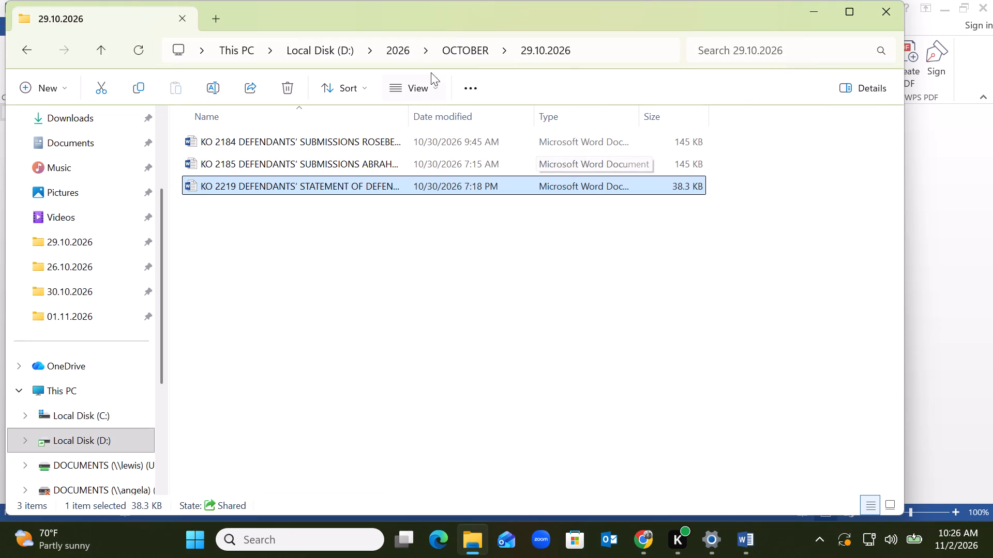
left_click(465, 47)
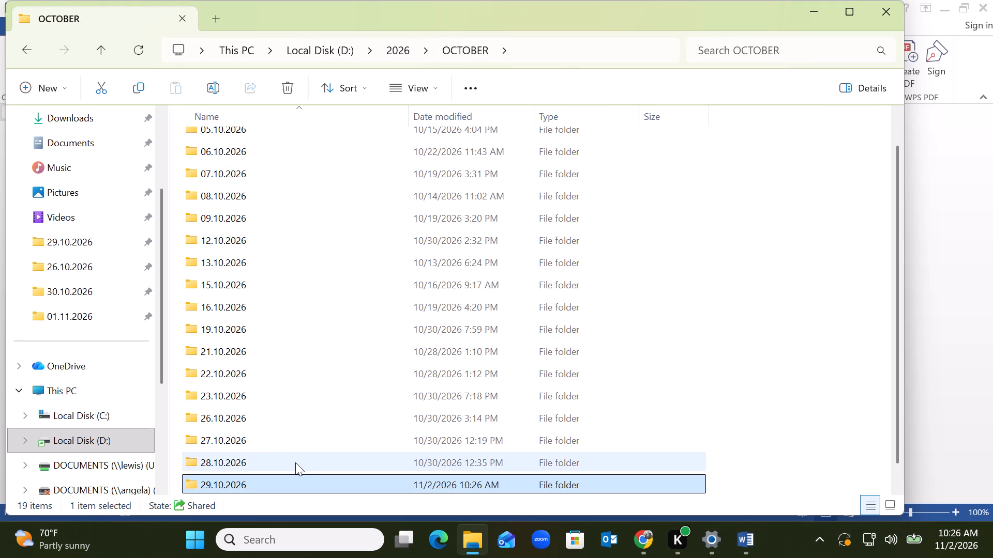
double_click(296, 468)
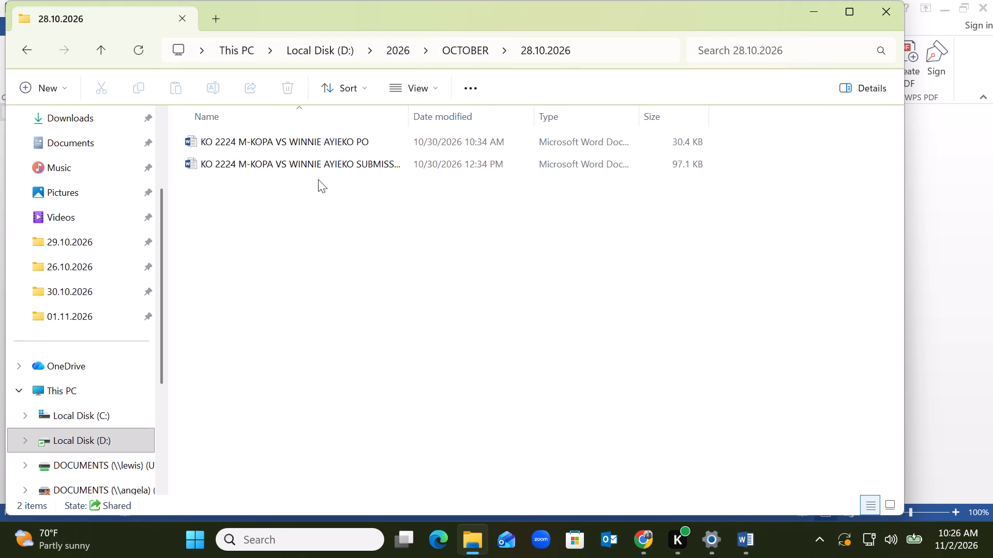
left_click(462, 48)
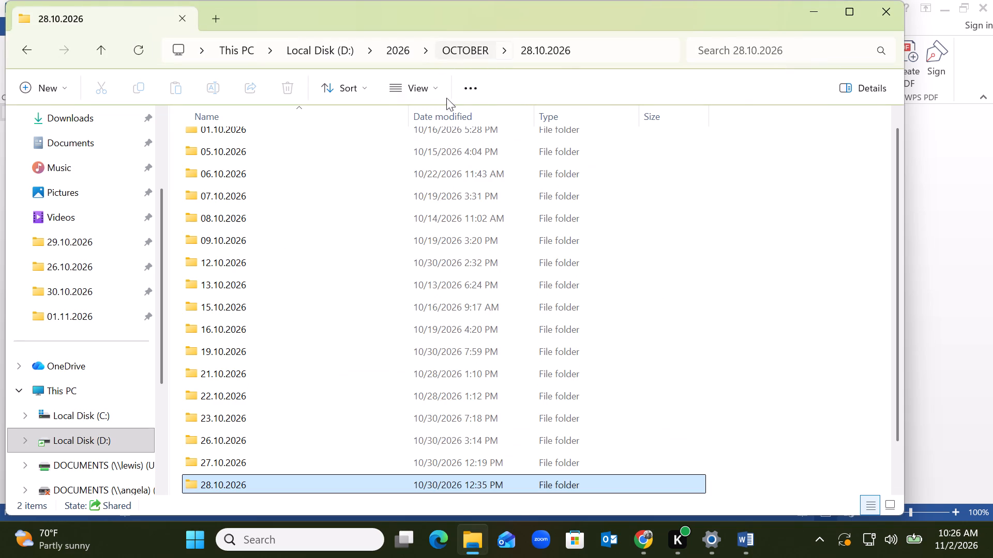
double_click(232, 458)
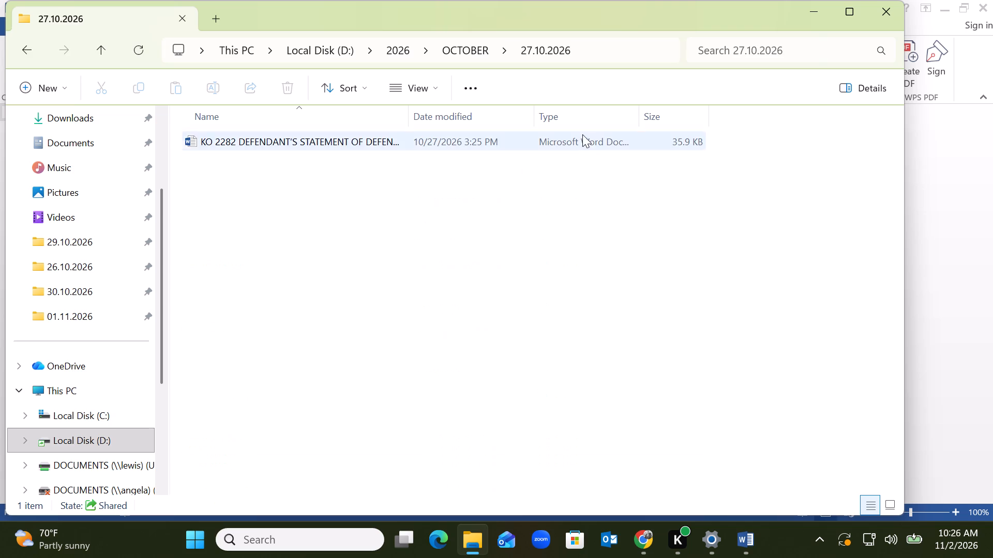
double_click(369, 138)
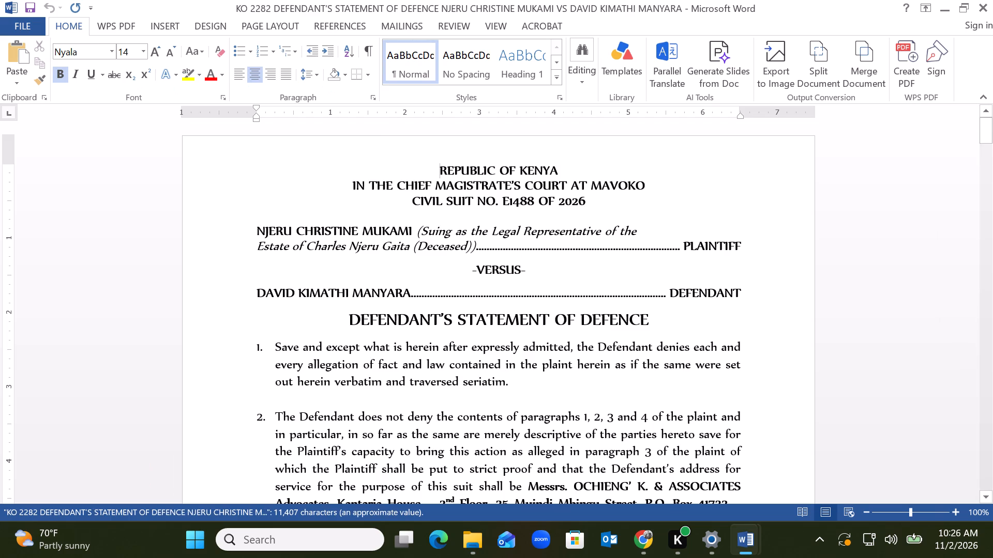
scroll(518, 272, "down", 20)
scroll(518, 272, "down", 12)
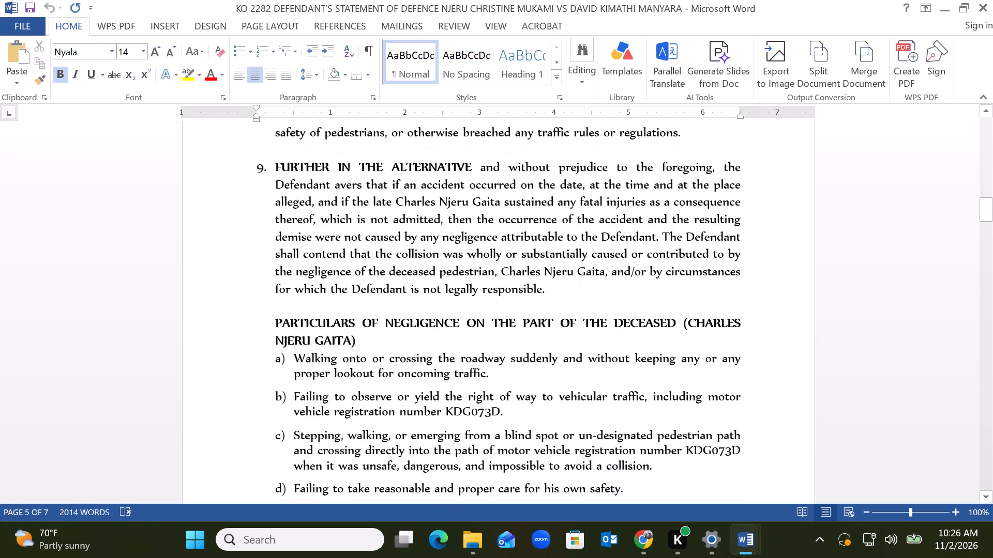
scroll(501, 242, "down", 20)
scroll(501, 242, "down", 20)
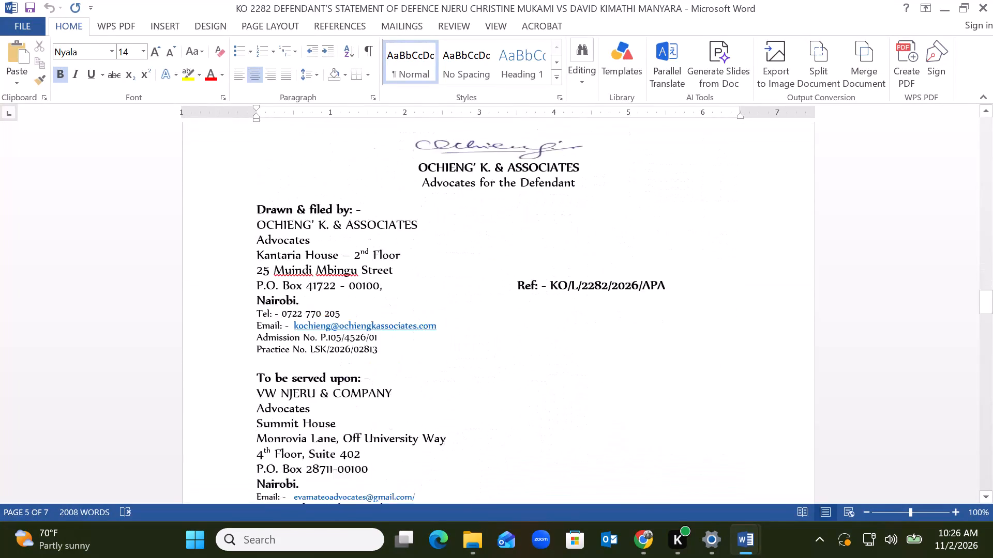
scroll(494, 231, "down", 17)
scroll(496, 241, "down", 12)
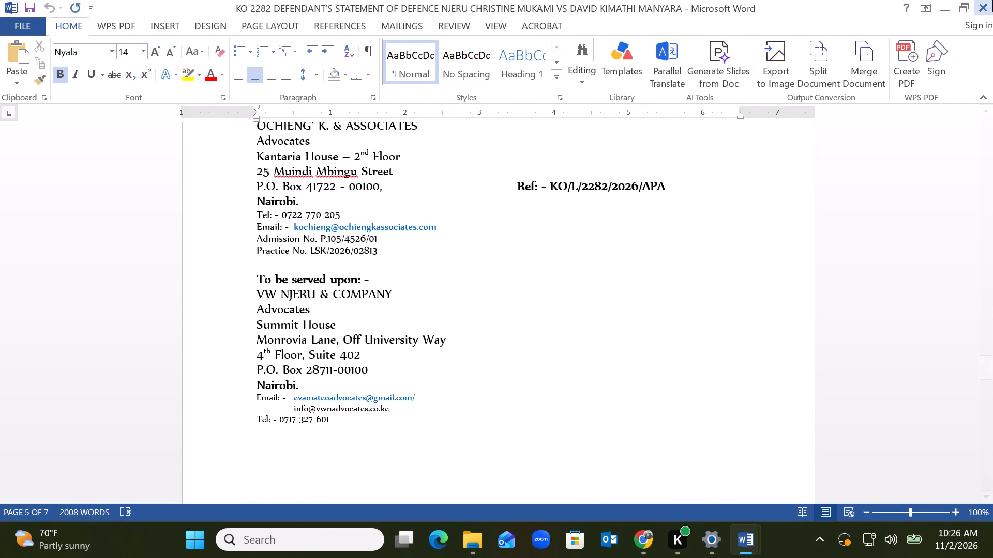
left_click(982, 0)
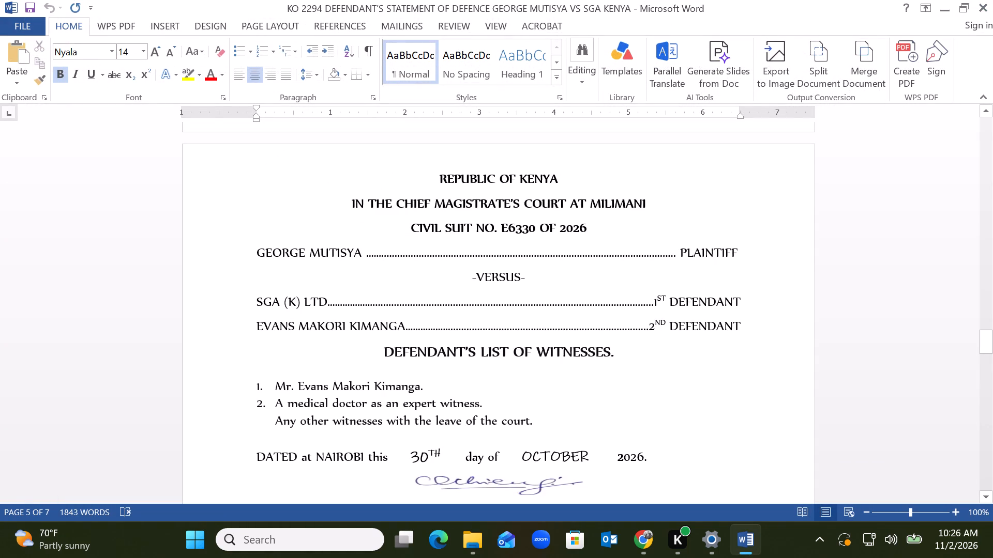
left_click(471, 532)
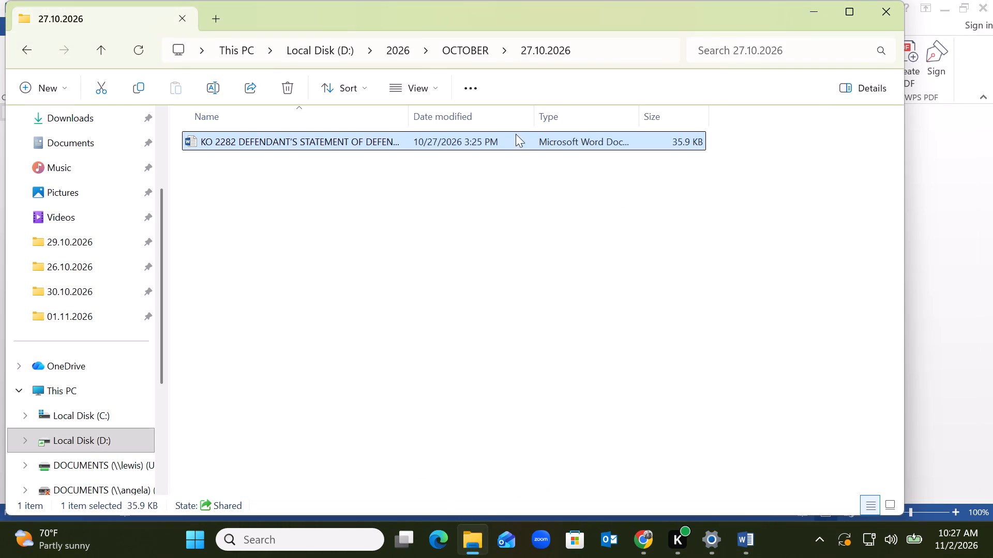
left_click(468, 50)
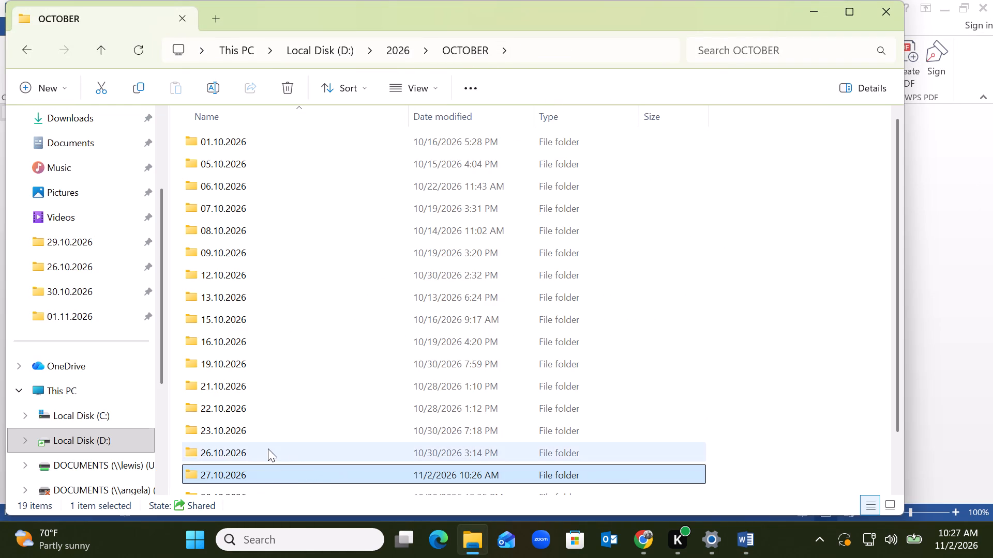
double_click(268, 448)
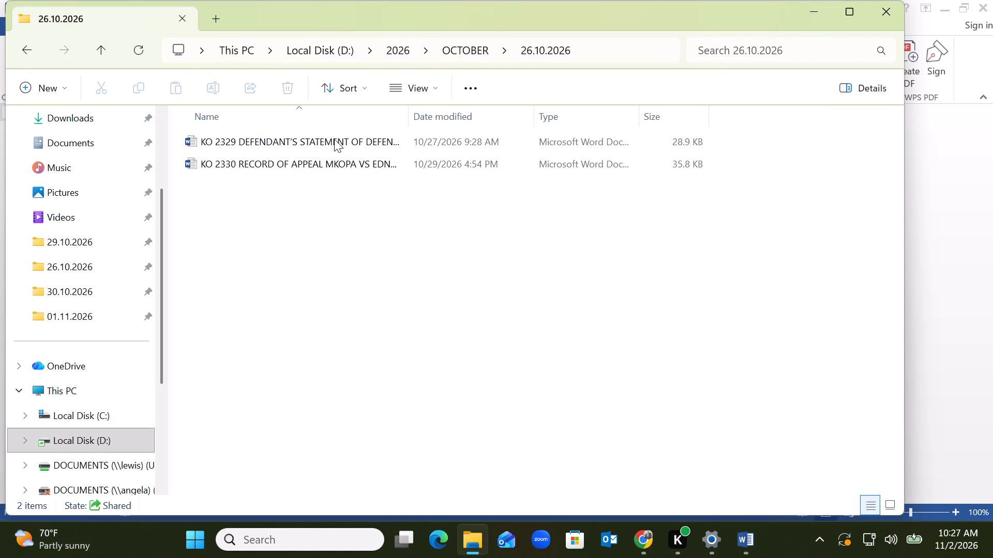
double_click(334, 139)
Skim the KO 2329 defence to its end and insert a page break after the last line of the service details.
scroll(543, 350, "down", 18)
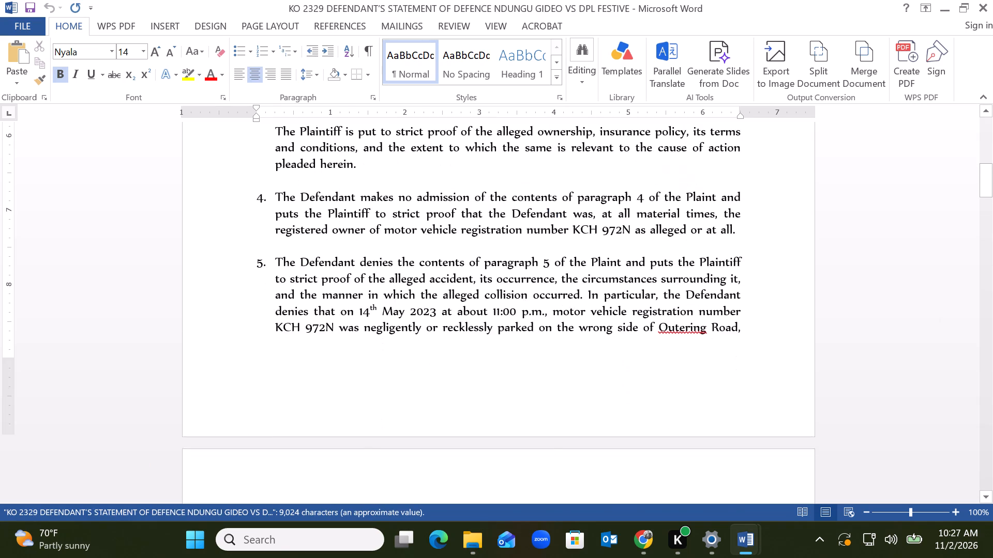
scroll(527, 314, "down", 20)
scroll(527, 314, "down", 19)
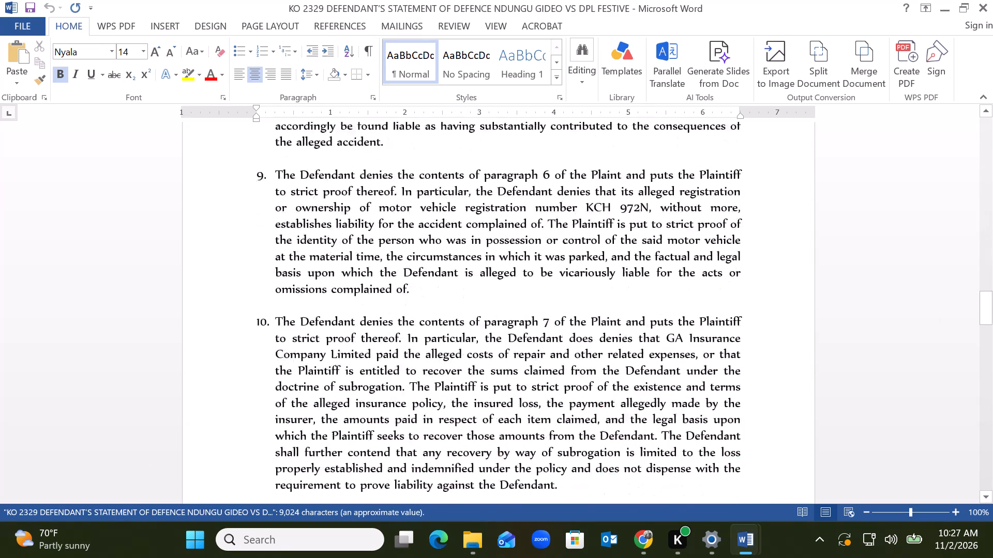
scroll(528, 286, "down", 20)
scroll(528, 286, "down", 19)
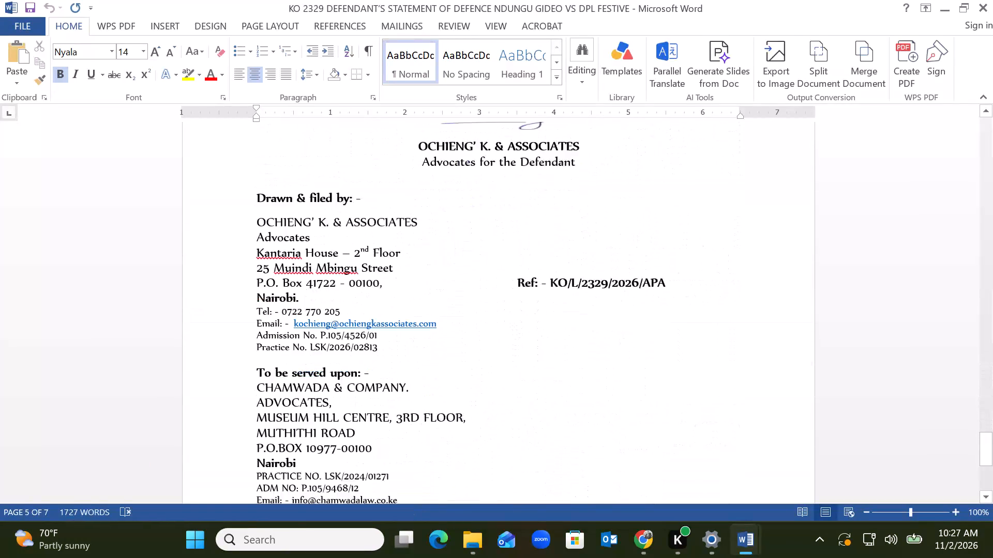
scroll(537, 287, "down", 20)
scroll(537, 287, "down", 2)
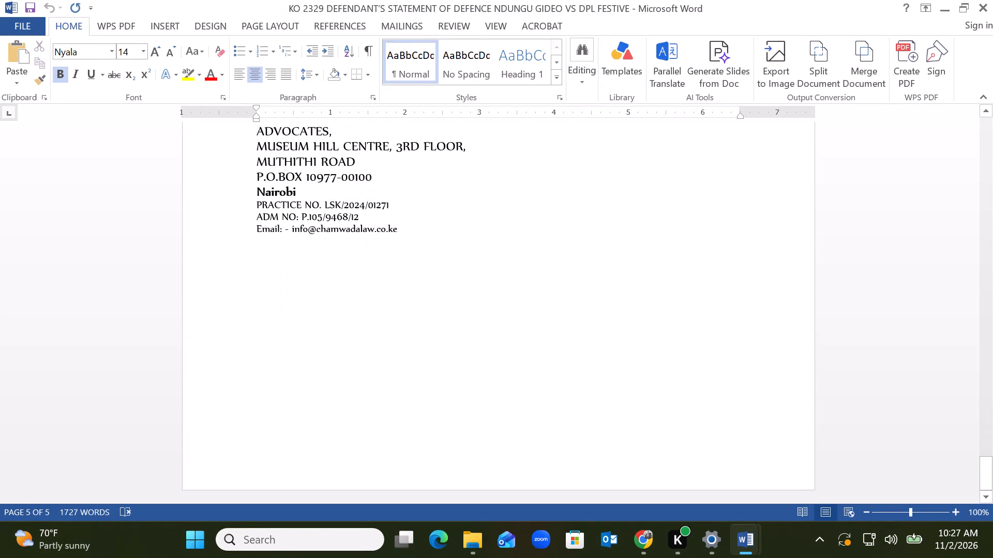
scroll(535, 289, "up", 2)
scroll(535, 292, "down", 4)
scroll(535, 295, "up", 8)
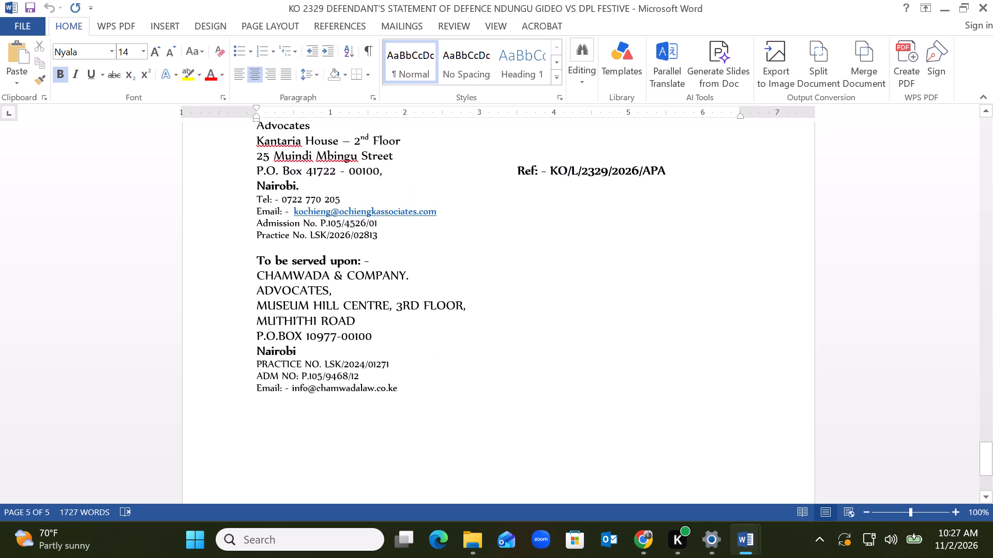
scroll(535, 296, "up", 20)
scroll(535, 296, "up", 15)
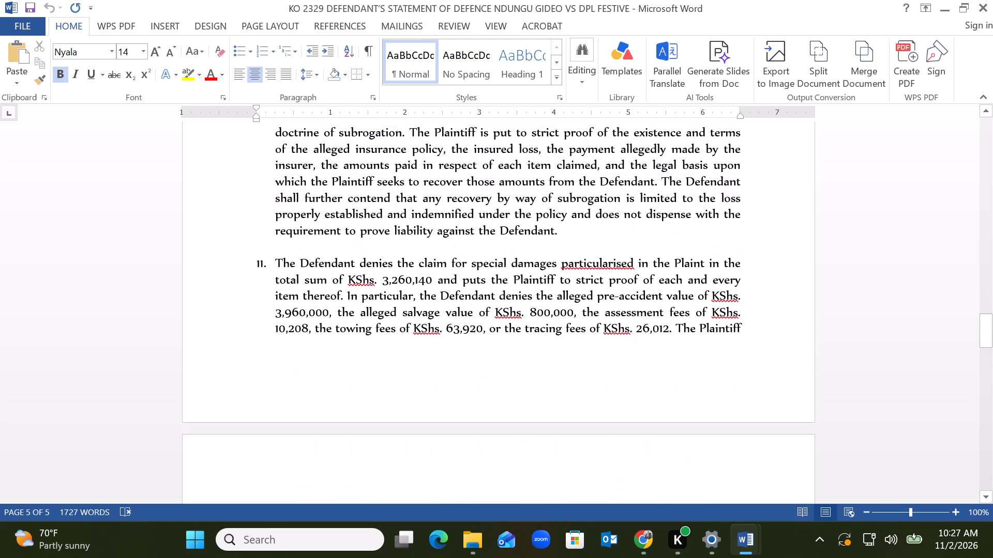
scroll(535, 298, "down", 20)
scroll(535, 298, "down", 20)
scroll(535, 298, "down", 7)
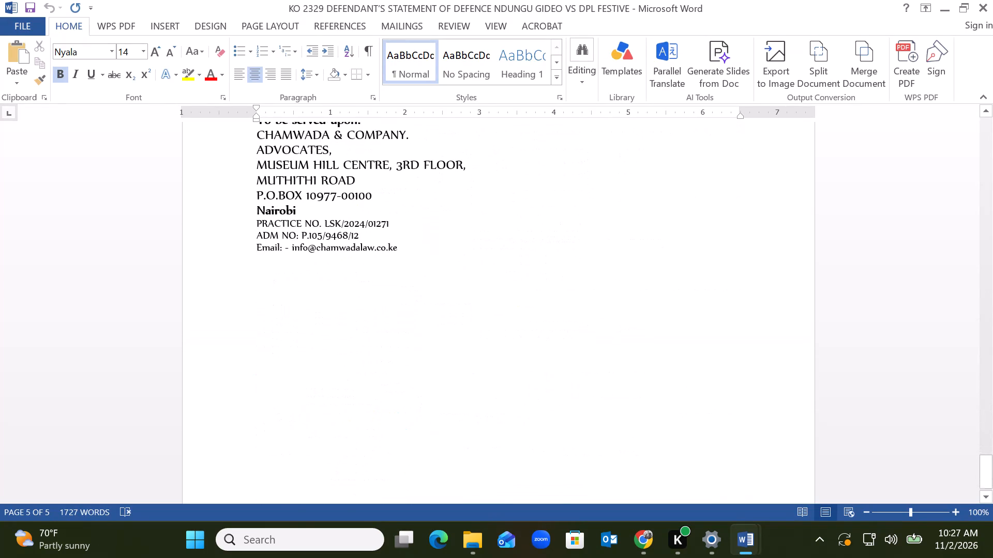
left_click(452, 239)
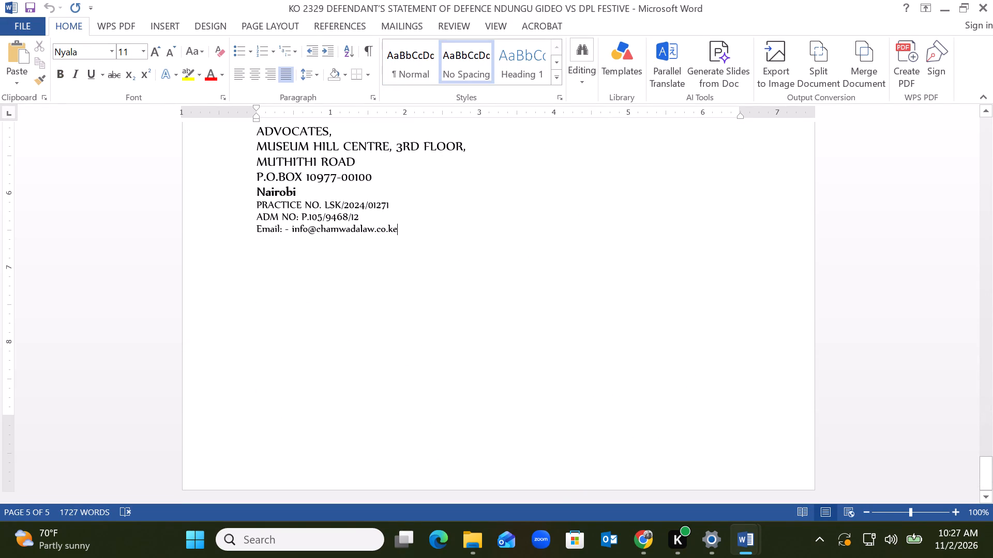
key("ctrl+Return")
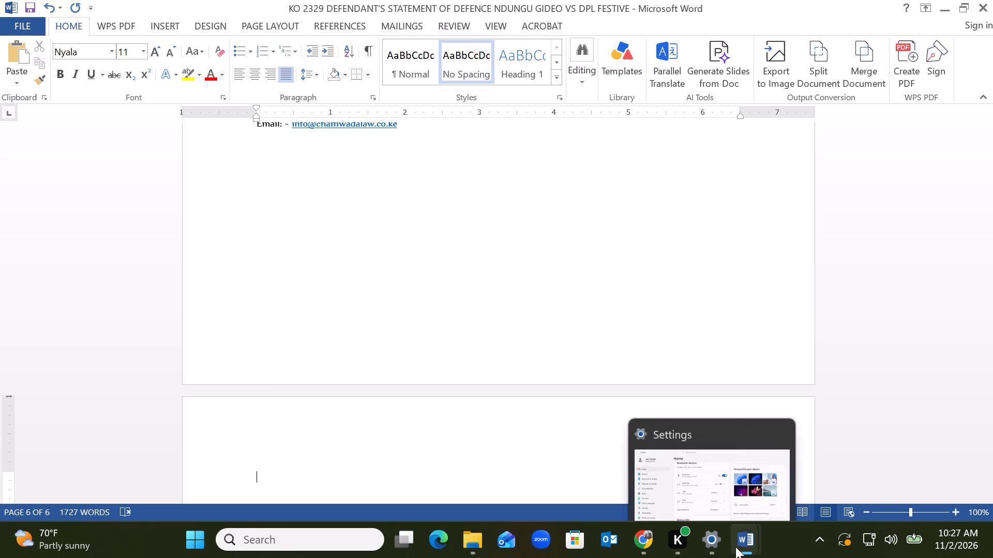
Copy the Defendant's List of Witnesses heading and entries from the KO 2294 defence and paste them onto KO 2329's new last page.
left_click(622, 485)
scroll(447, 352, "down", 1)
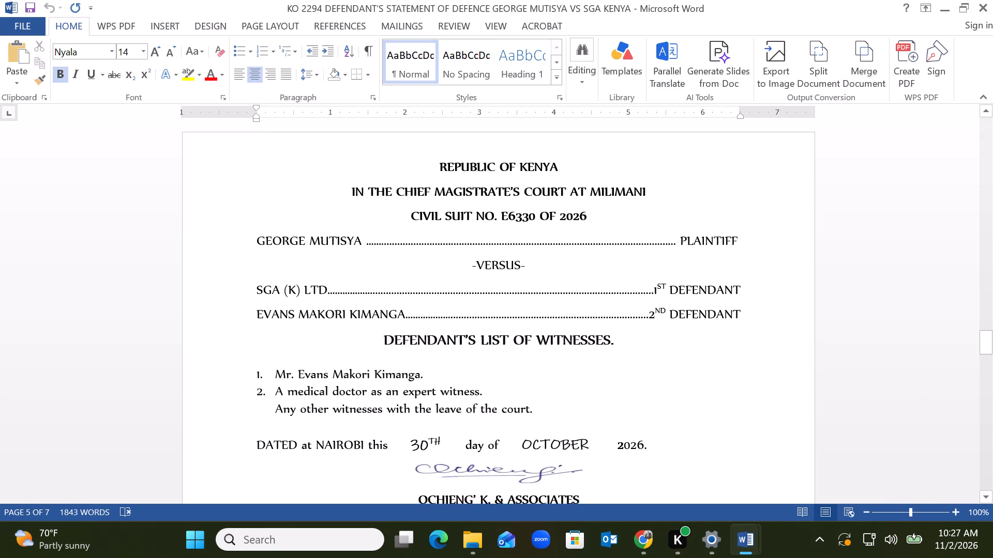
scroll(447, 352, "up", 3)
scroll(447, 352, "left", 1)
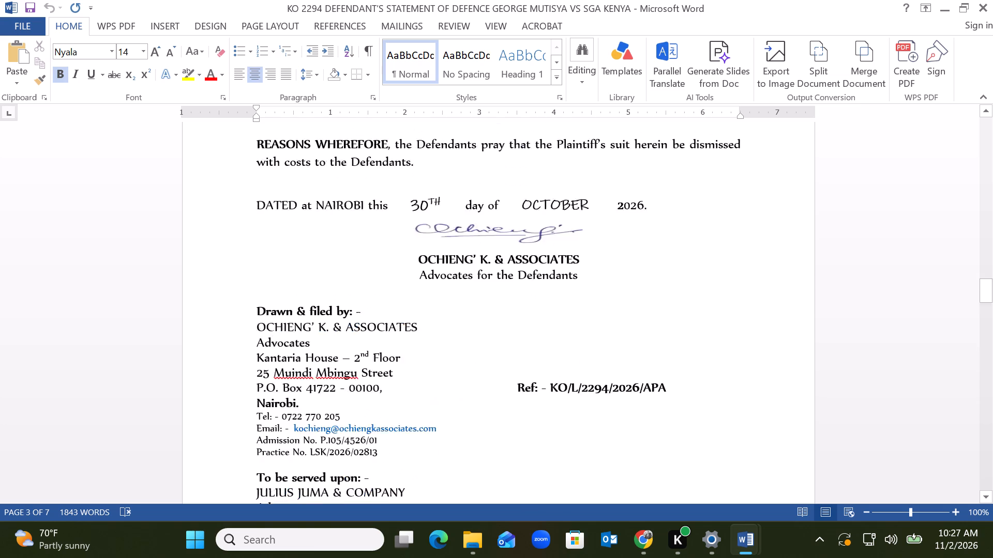
scroll(464, 359, "left", 1)
scroll(488, 383, "down", 2)
left_click_drag(362, 284, 368, 284)
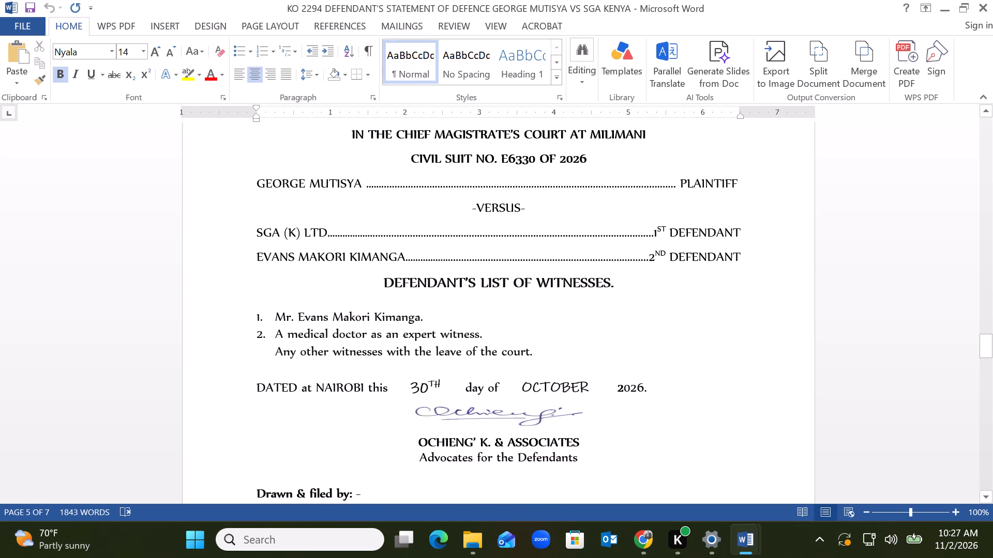
left_click_drag(368, 284, 521, 370)
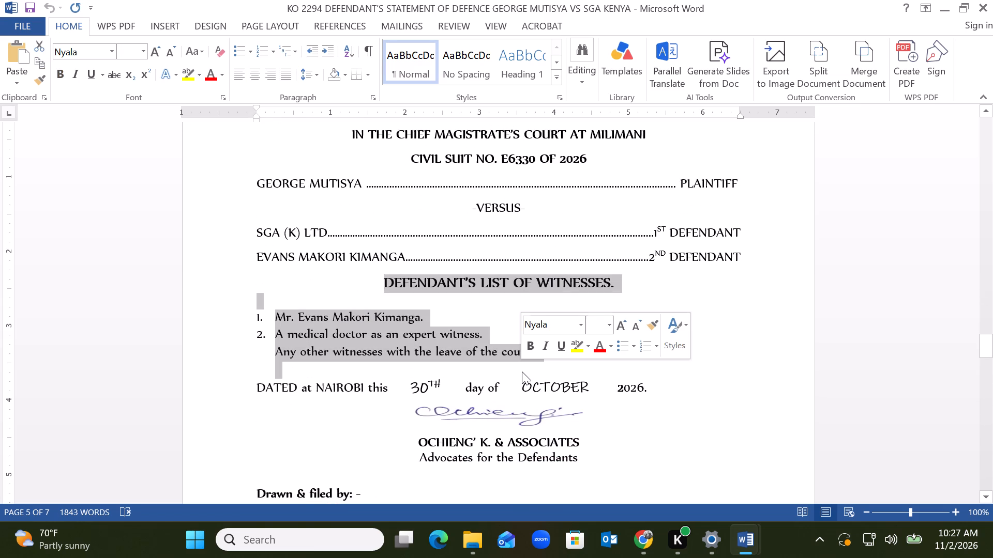
key("ctrl+c")
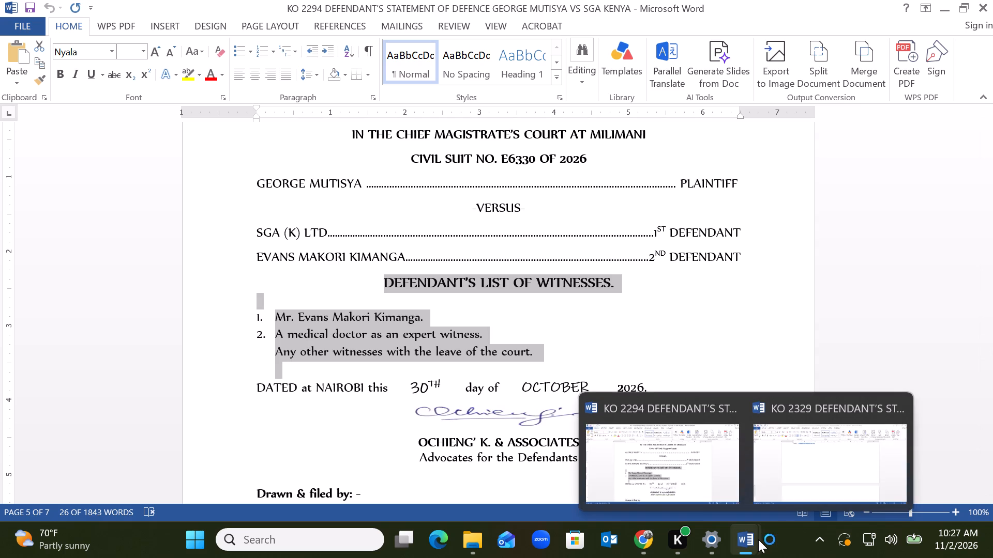
left_click(667, 472)
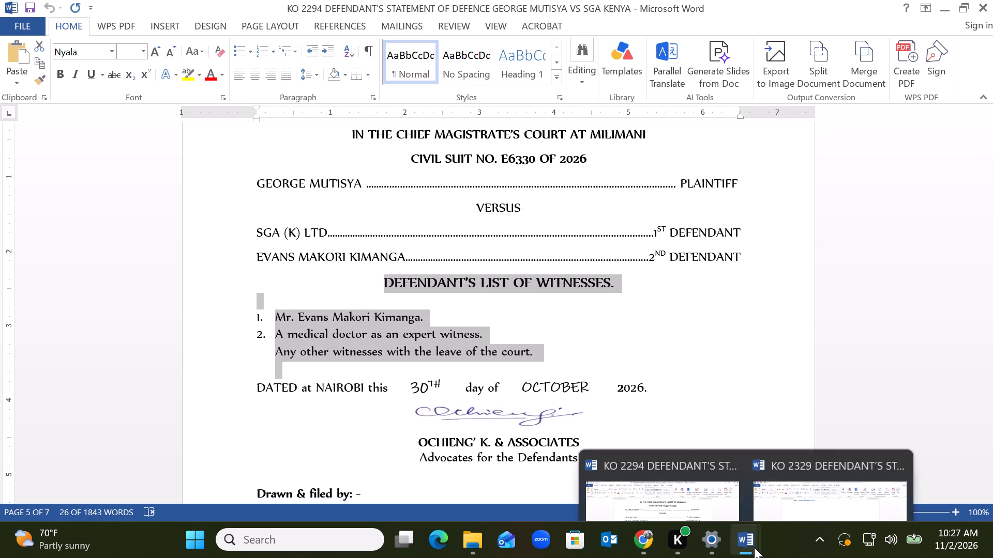
left_click(783, 496)
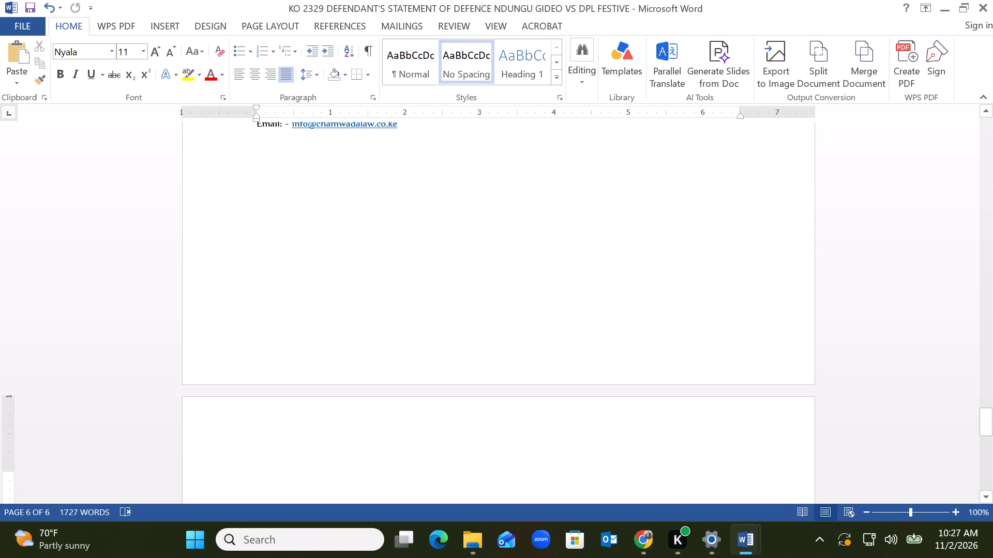
key("ctrl+v")
Read the KO 2329 statement of defence from its court heading through numbered paragraphs 1 to 8.
scroll(588, 423, "up", 2)
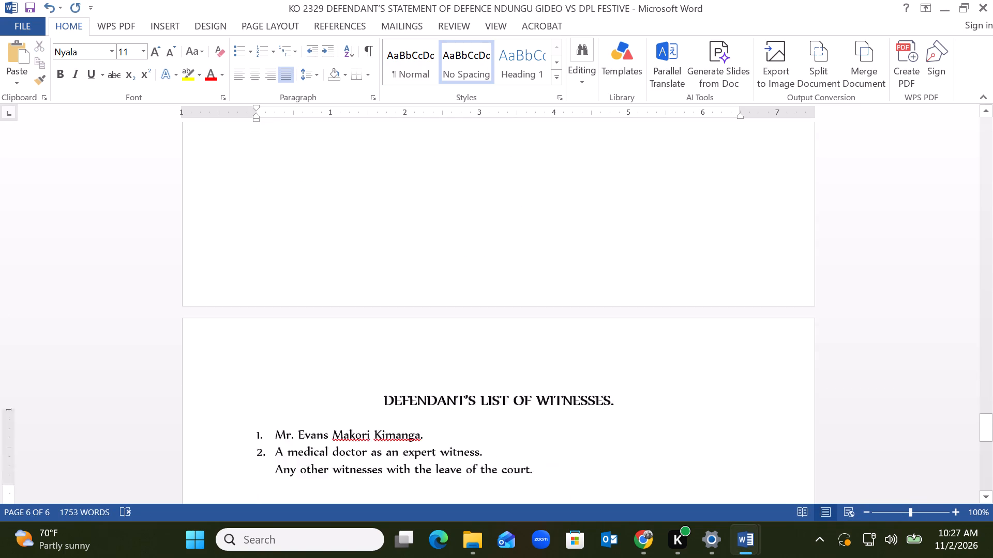
scroll(588, 423, "up", 19)
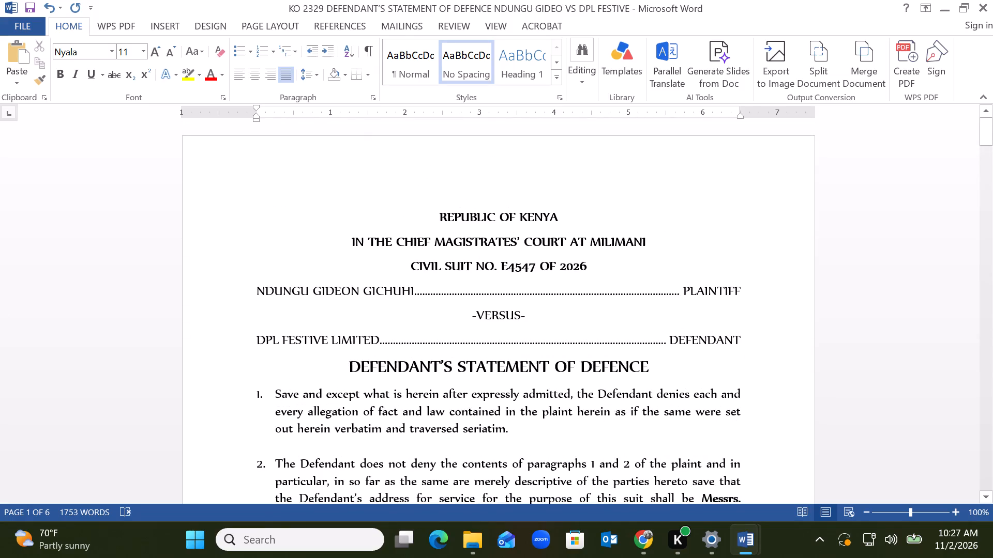
scroll(400, 459, "down", 1)
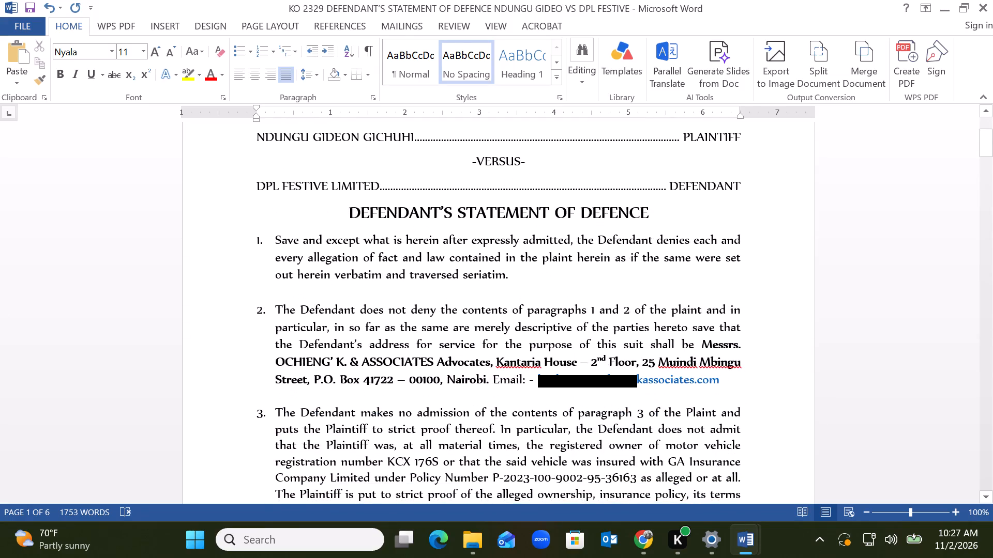
scroll(670, 429, "down", 1)
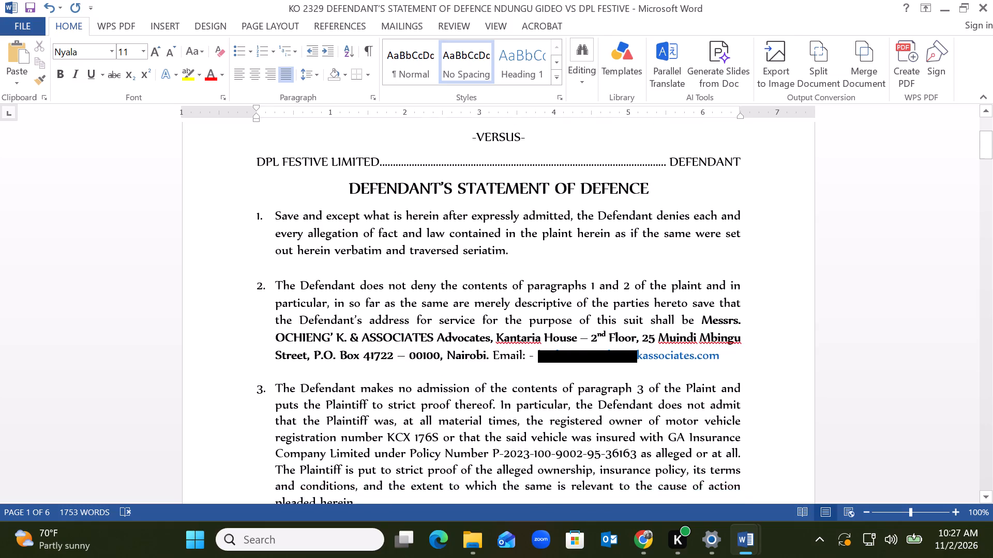
scroll(670, 429, "down", 3)
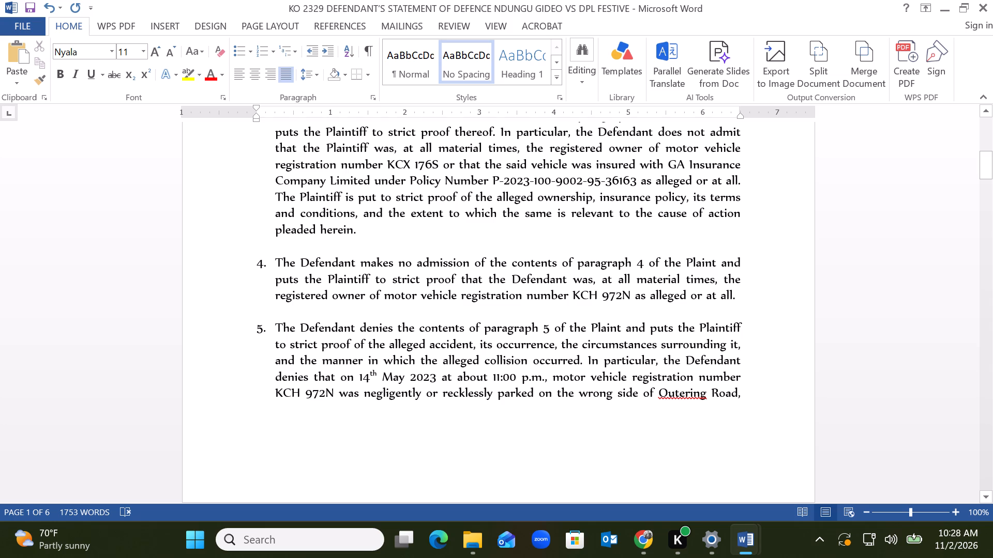
scroll(587, 377, "down", 1)
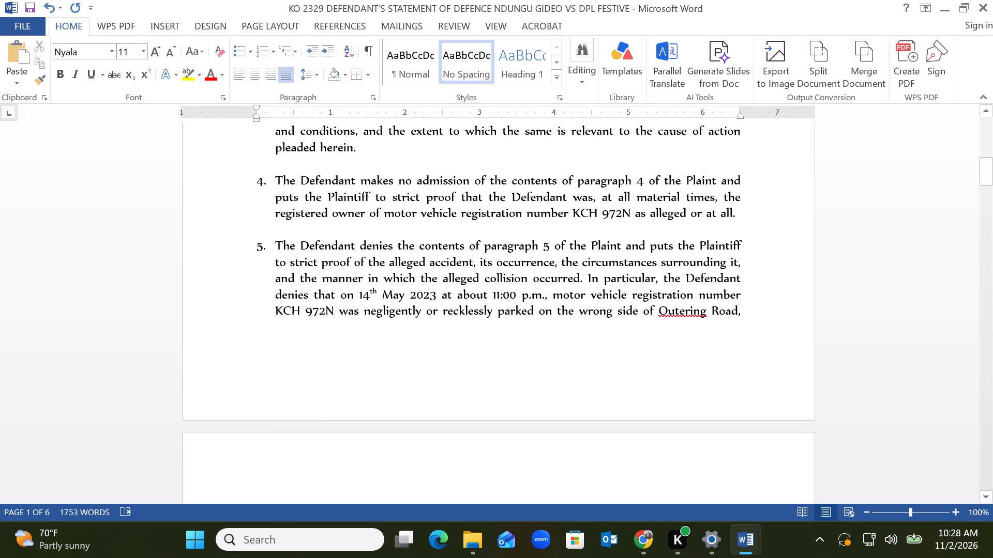
scroll(593, 318, "down", 2)
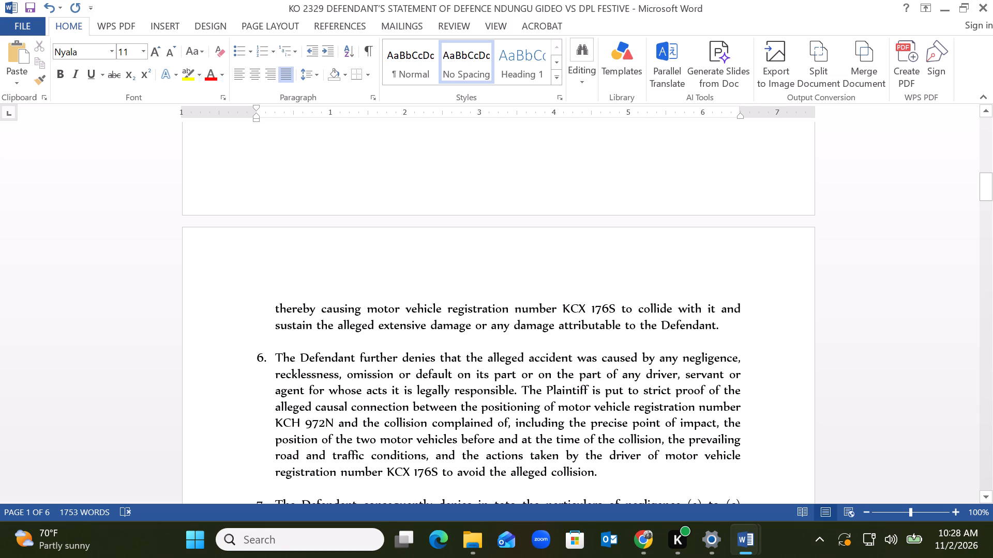
scroll(541, 333, "down", 2)
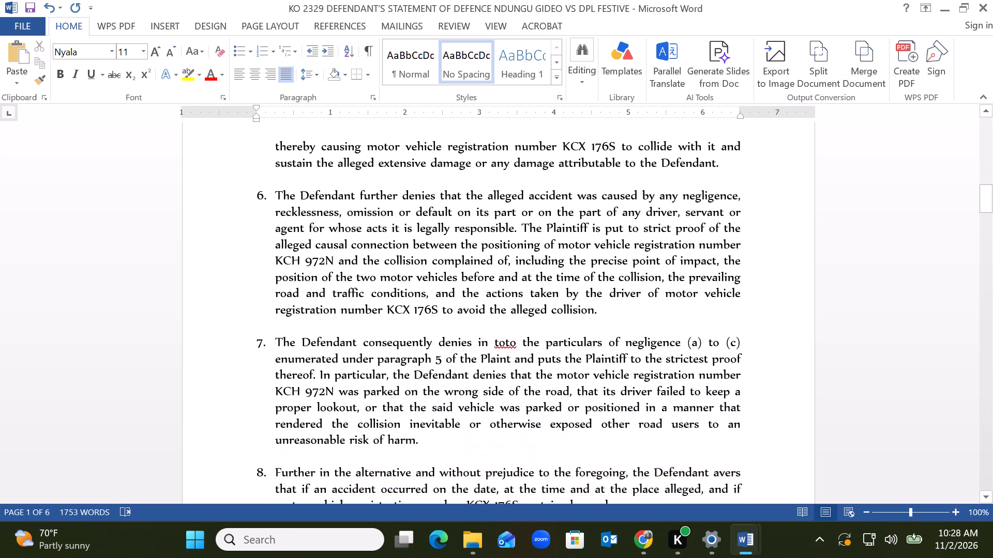
scroll(541, 333, "down", 1)
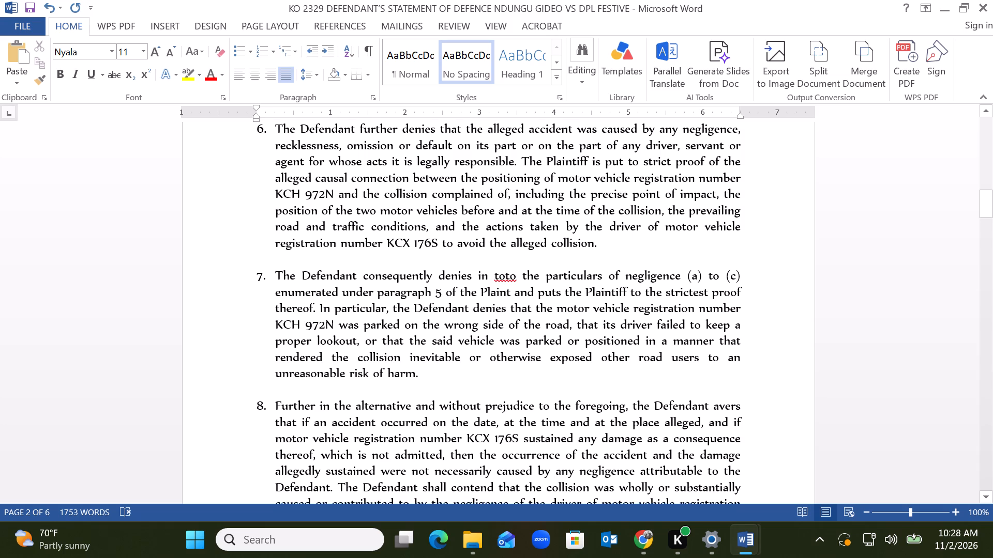
scroll(413, 371, "up", 12)
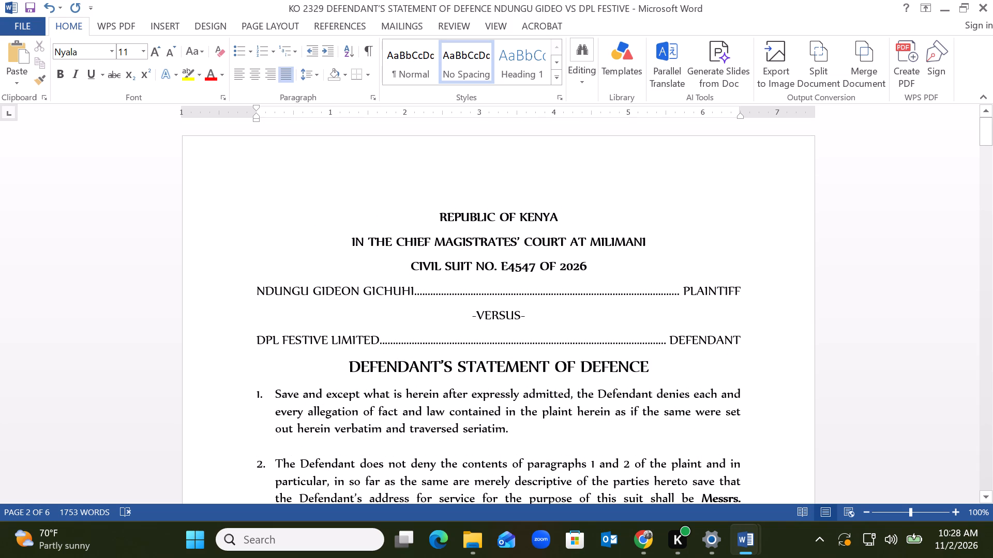
left_click_drag(498, 265, 523, 265)
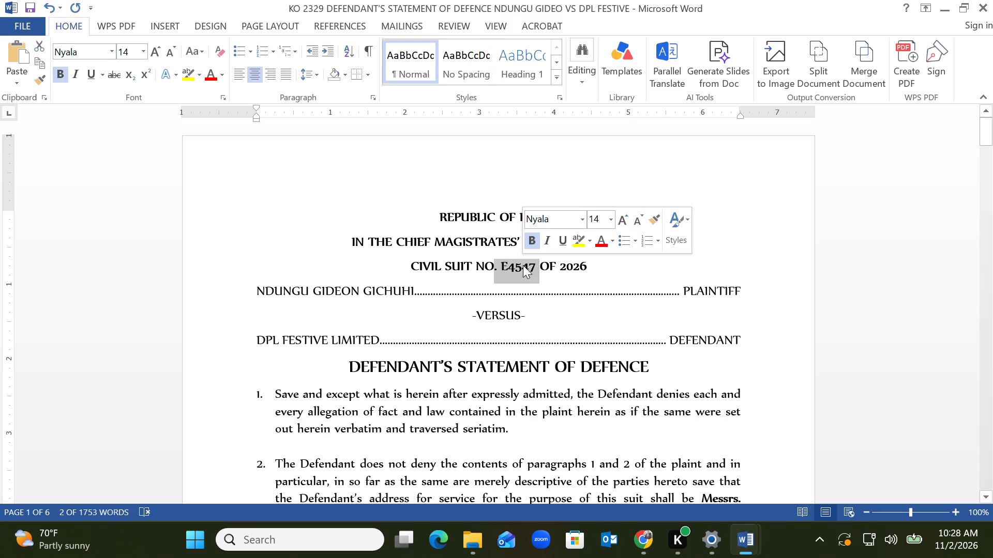
key("ctrl+c")
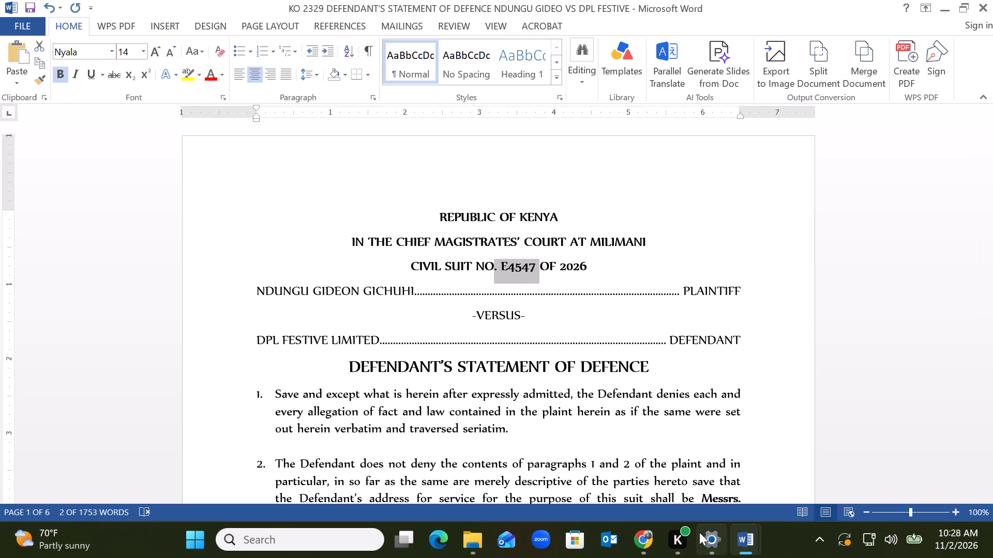
Switch to Chrome and open the dashboard of the Judiciary of Kenya e-filing system.
left_click(643, 536)
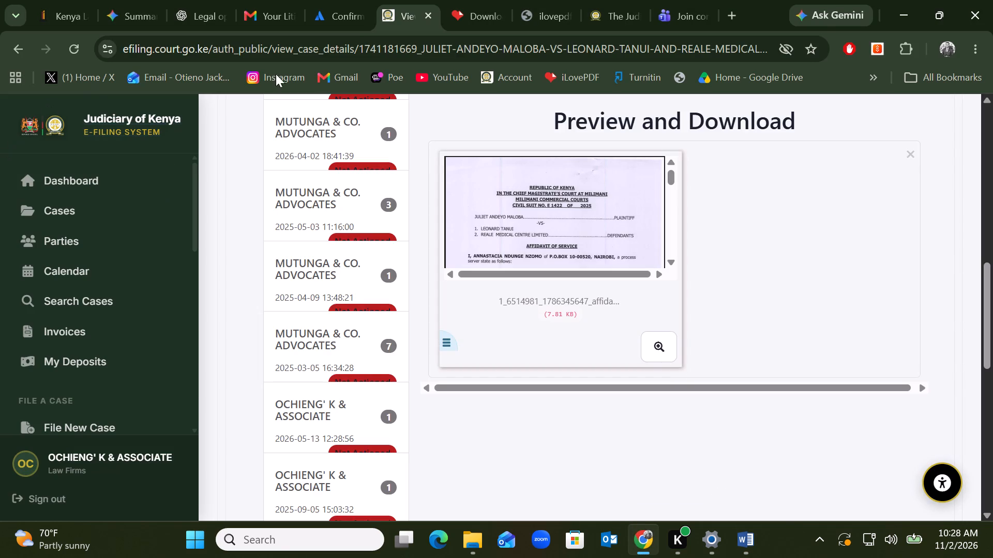
left_click(58, 175)
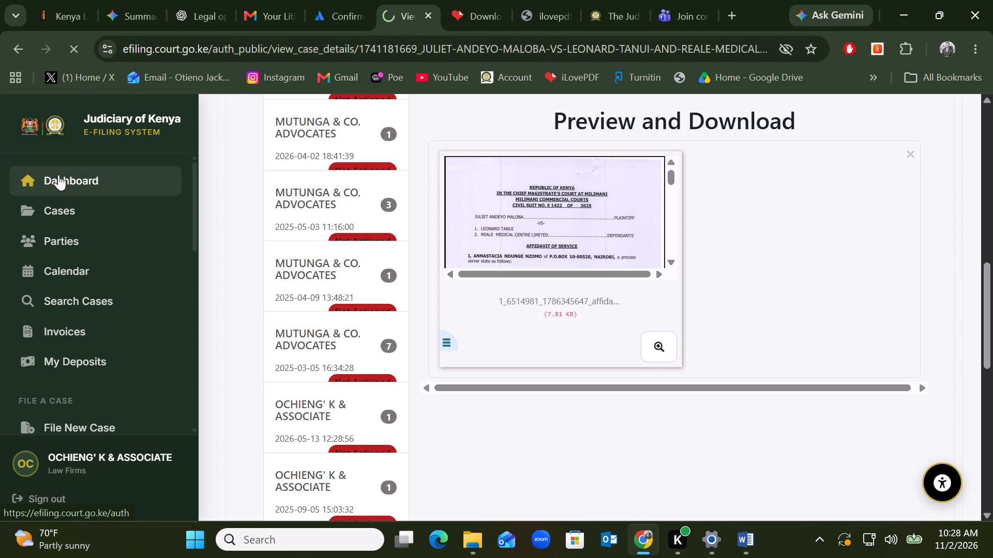
triple_click(58, 175)
left_click_drag(983, 364, 955, 184)
left_click(955, 184)
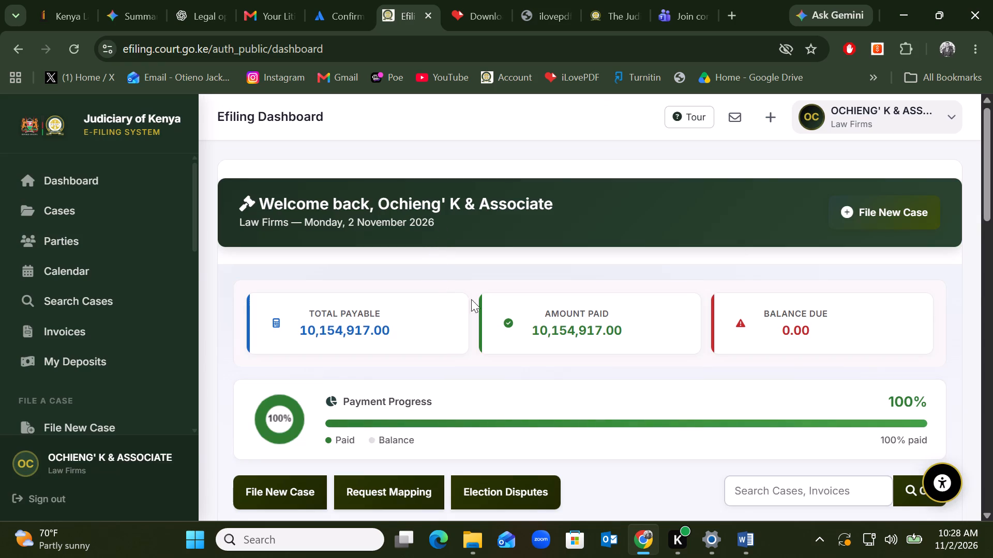
Open the list of active Magistrate Court cases at the Milimani Commercial Magistrate Court station.
scroll(492, 317, "down", 4)
scroll(308, 337, "down", 3)
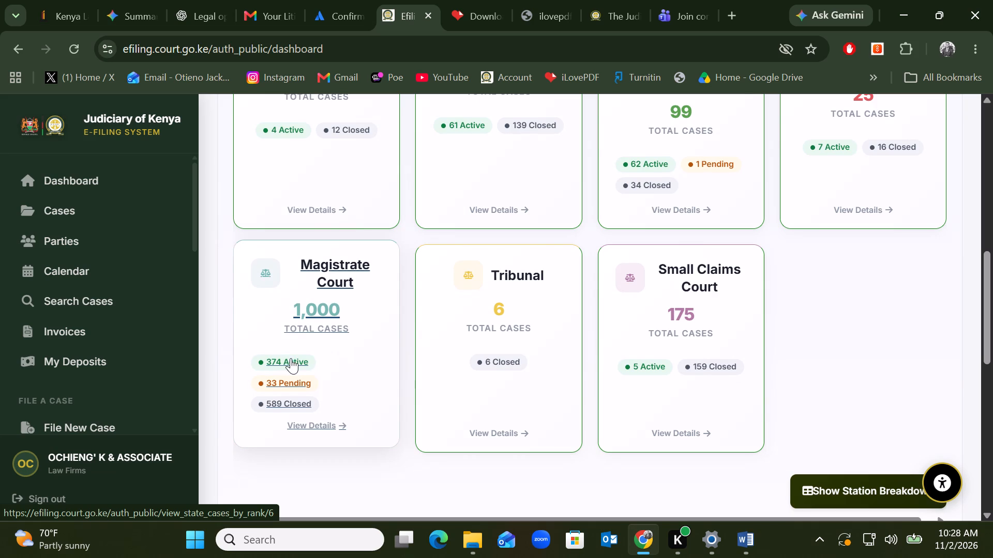
left_click(290, 359)
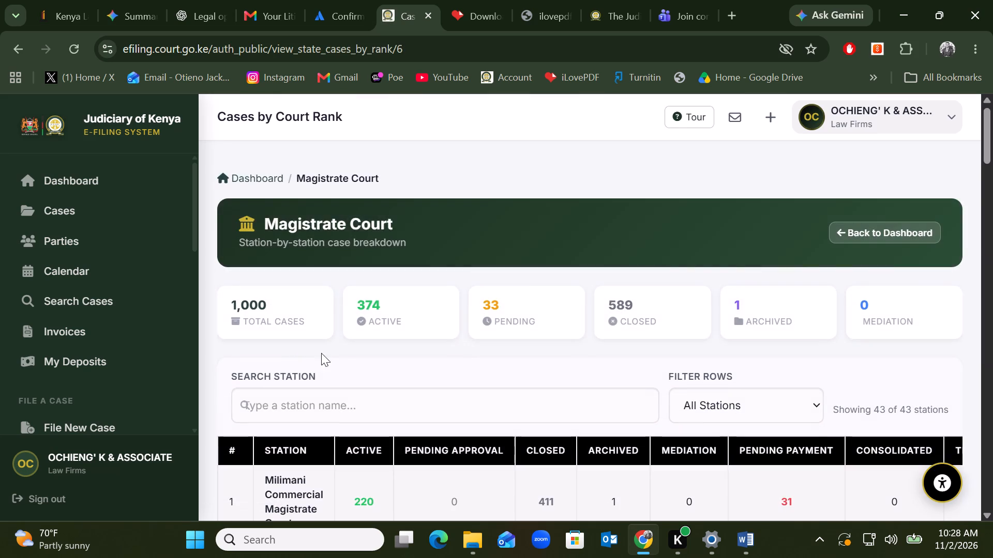
scroll(322, 354, "down", 4)
left_click(360, 184)
left_click(359, 196)
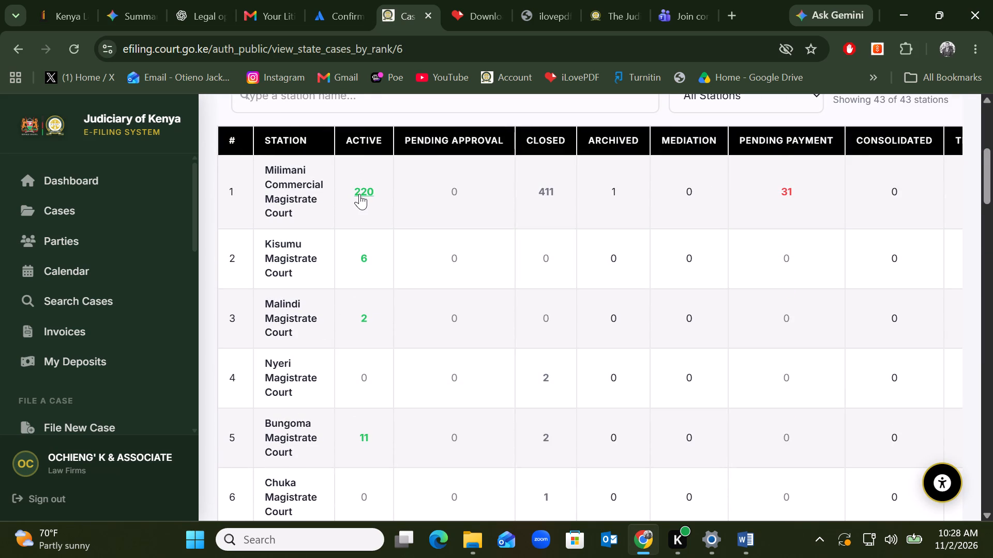
left_click(361, 191)
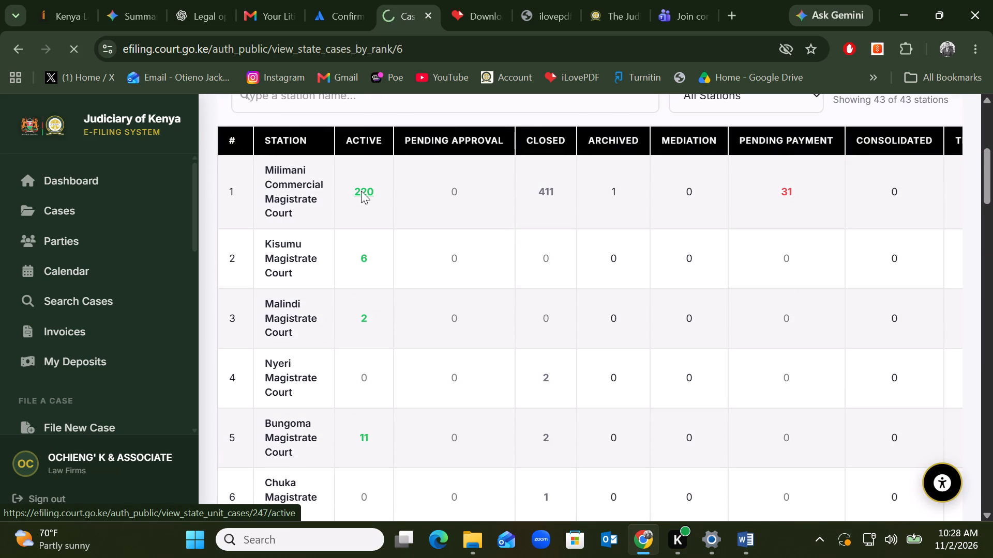
left_click(847, 262)
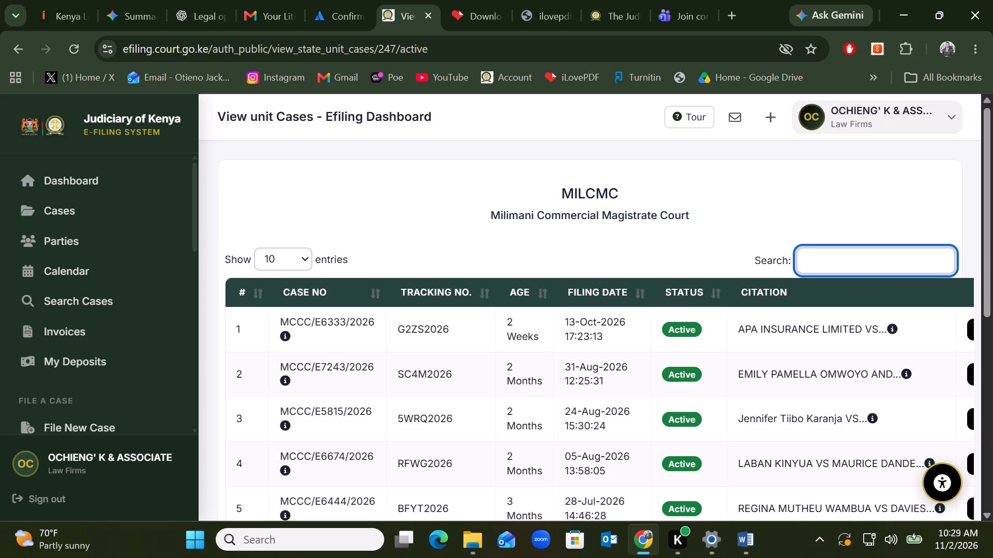
key("ctrl+v")
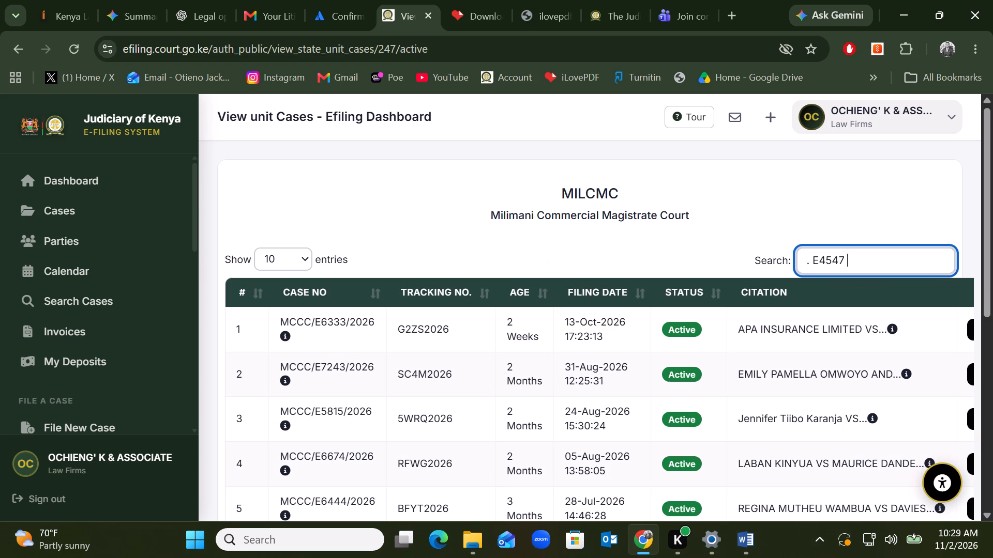
left_click(811, 261)
left_click(813, 262)
key("BackSpace")
key("BackSpace")
key("BackSpace")
key("Return")
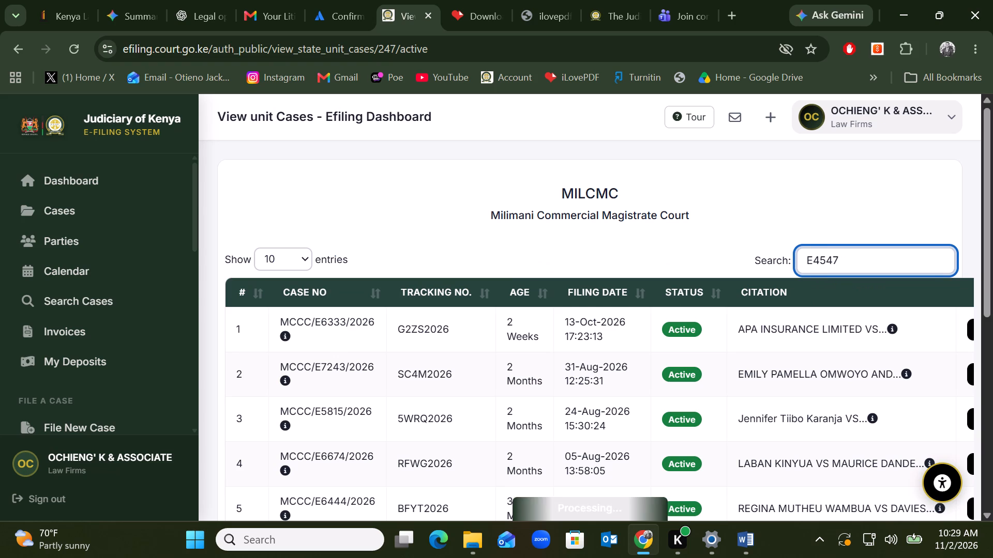
left_click(831, 264)
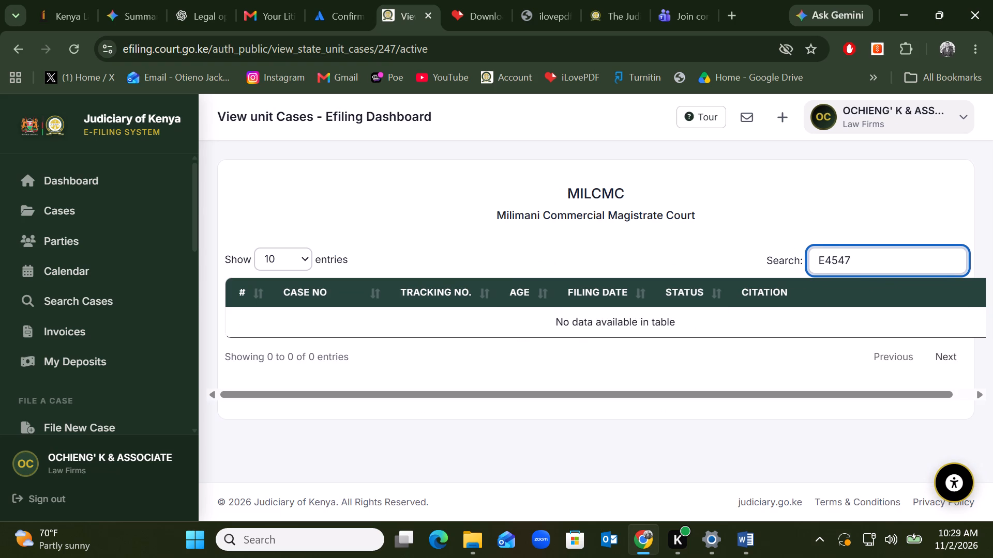
left_click(826, 258)
key("BackSpace")
key("Return")
Copy the first word of the plaintiff's name from KO 2329 in Word and search the Milimani active cases in Chrome for it.
left_click(760, 540)
left_click(781, 477)
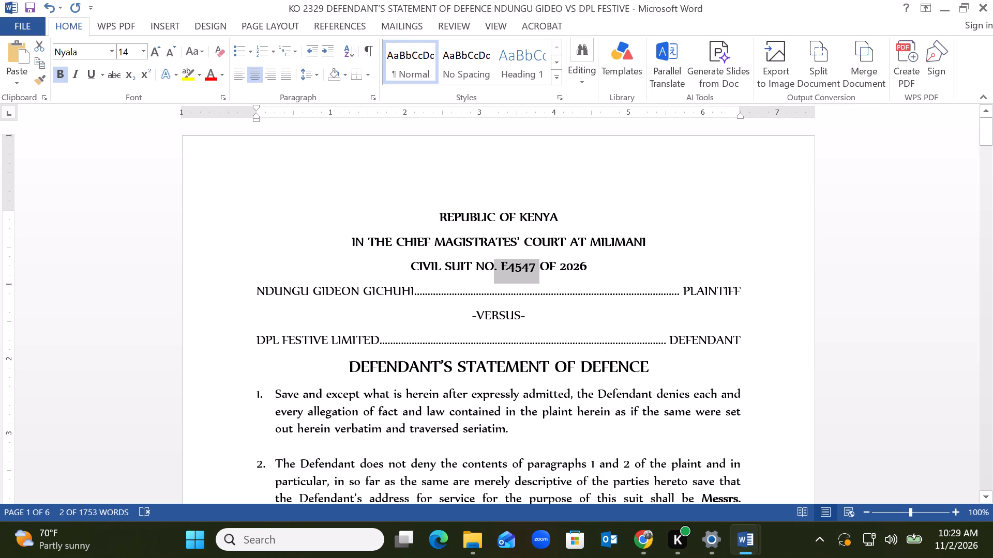
left_click_drag(248, 297, 273, 295)
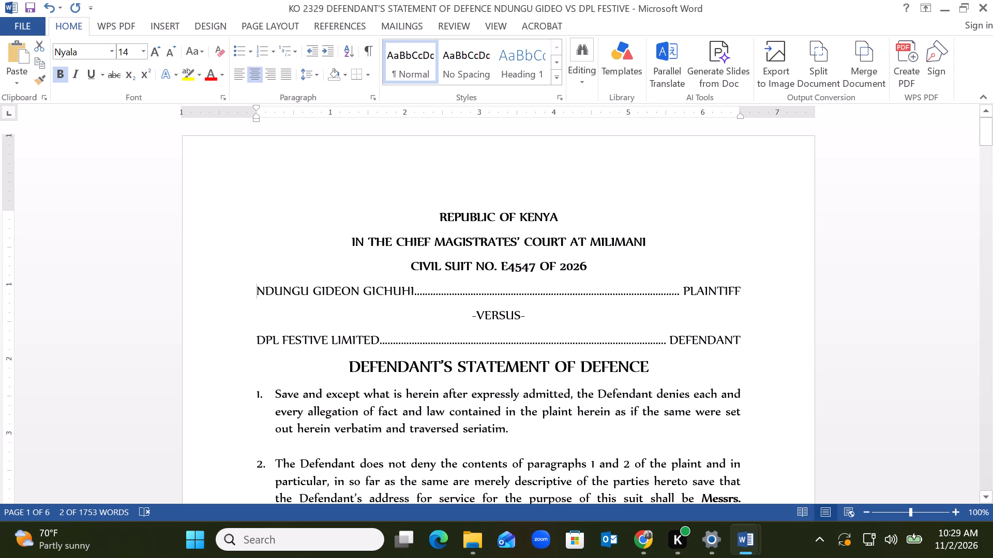
left_click_drag(273, 295, 309, 287)
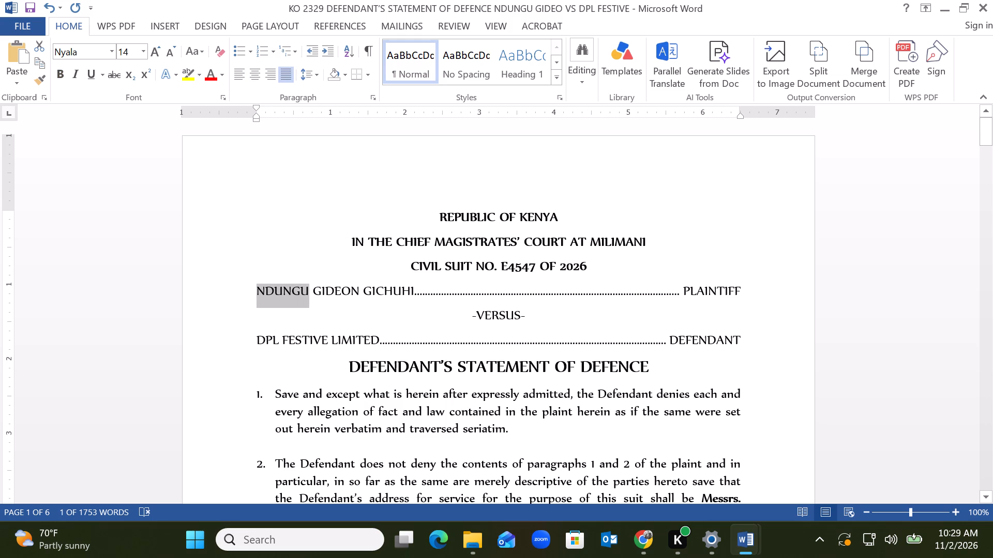
key("ctrl+c")
left_click(642, 536)
left_click_drag(866, 260, 811, 267)
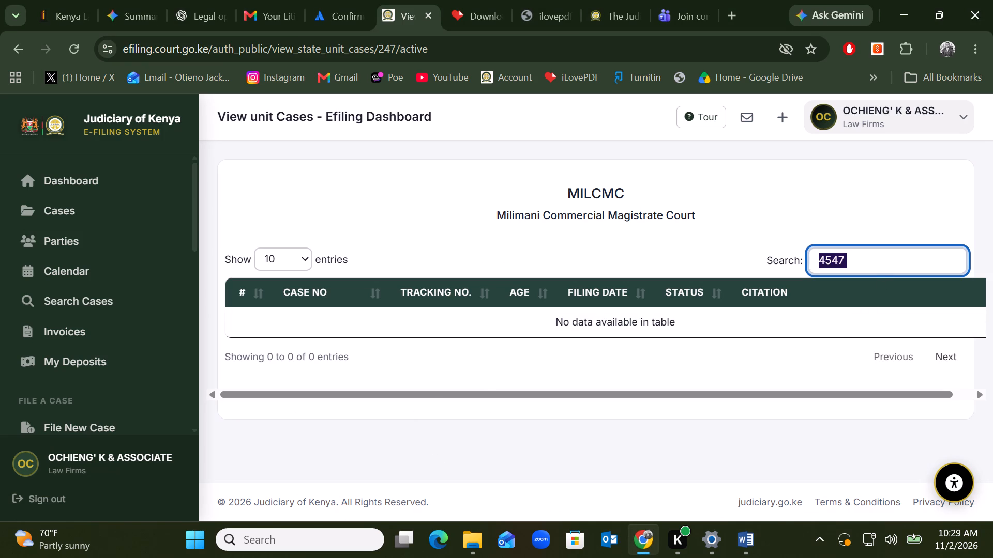
key("BackSpace")
key("ctrl+v")
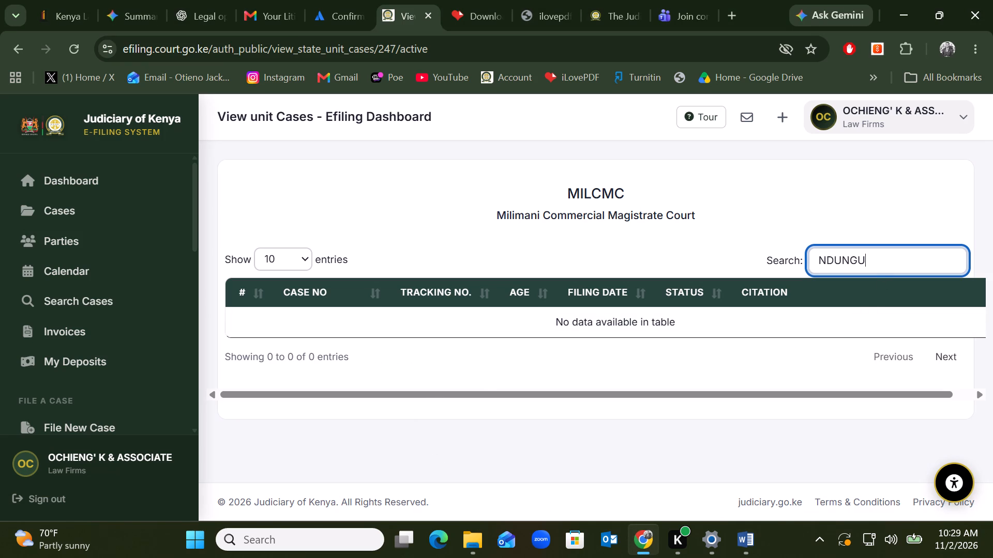
key("Return")
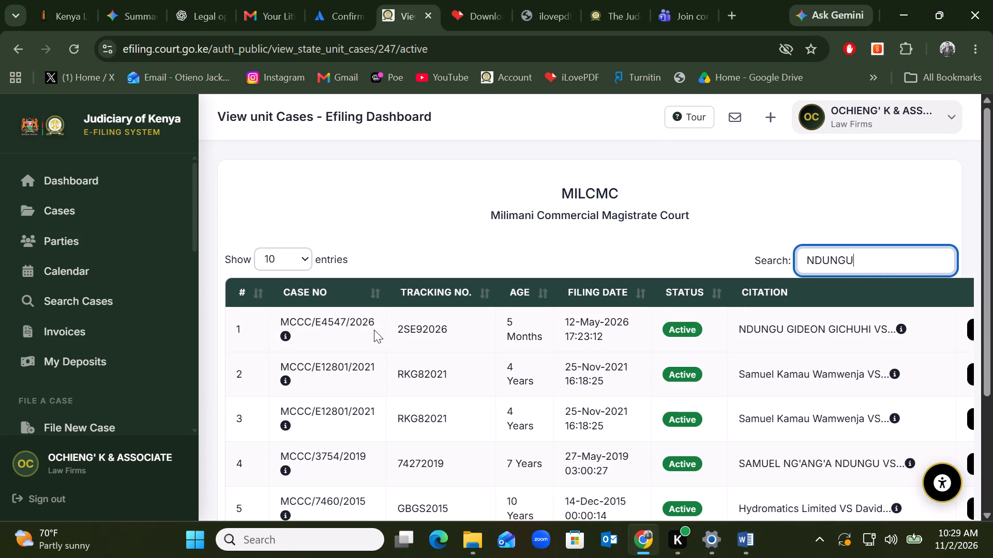
left_click(743, 540)
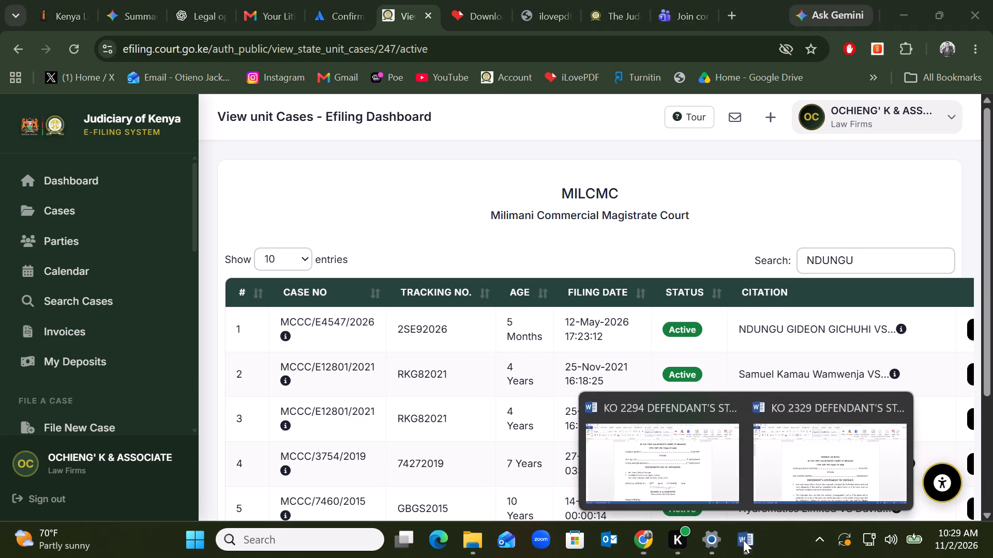
left_click(788, 492)
left_click(356, 310)
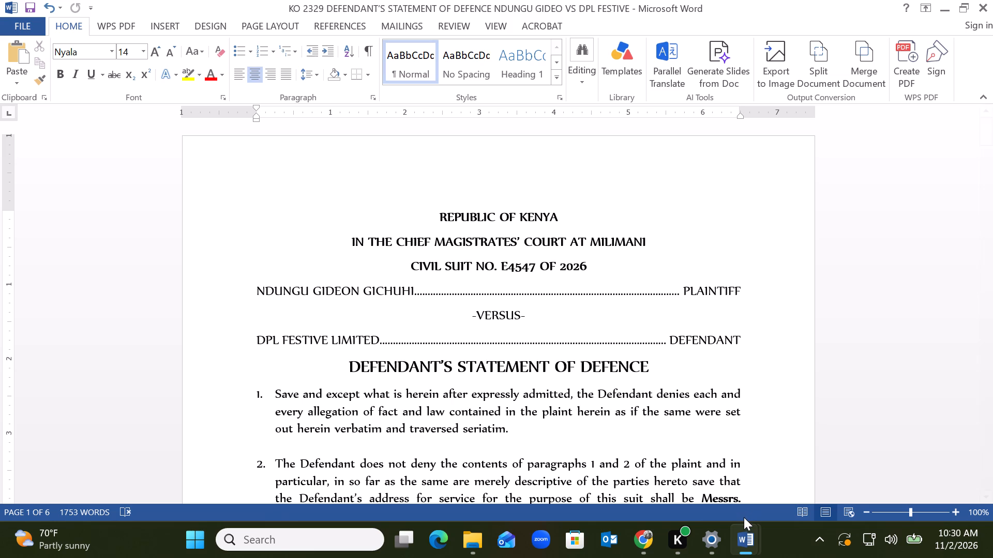
left_click(819, 484)
left_click(638, 536)
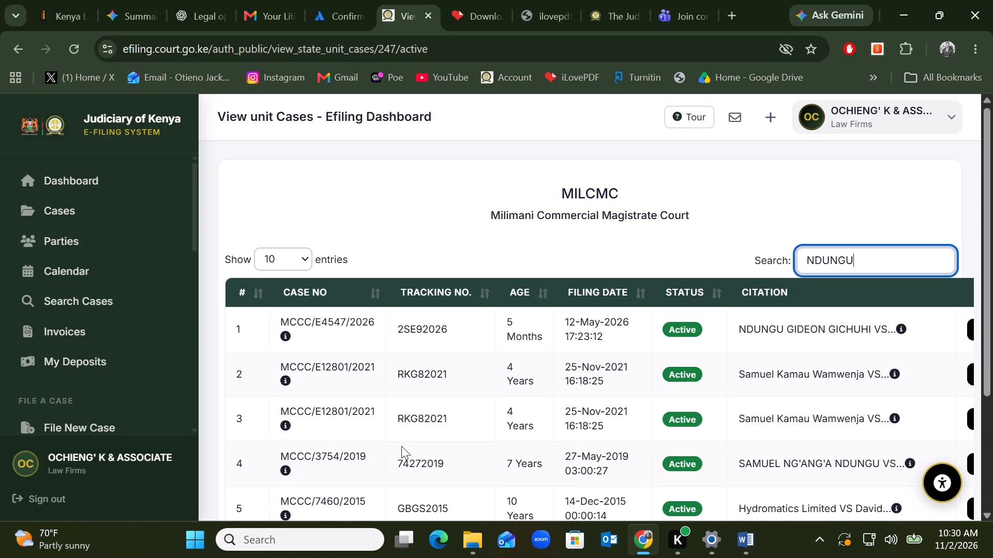
scroll(802, 332, "left", 5)
left_click(941, 330)
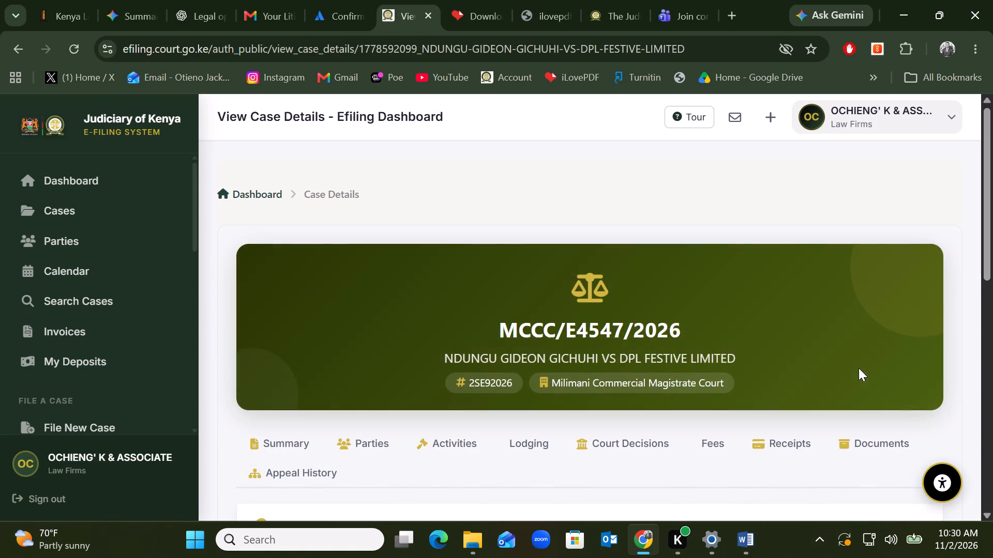
left_click(865, 444)
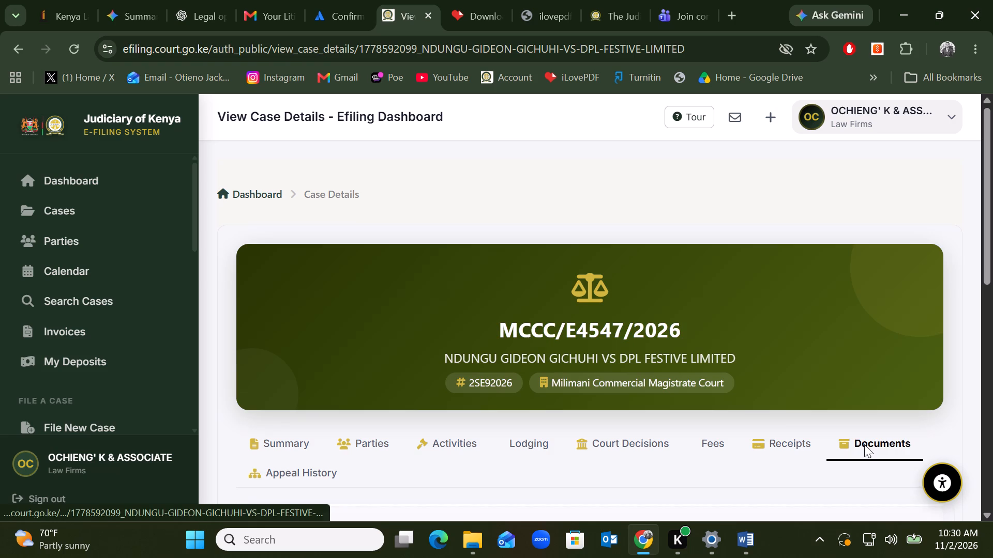
scroll(610, 366, "down", 5)
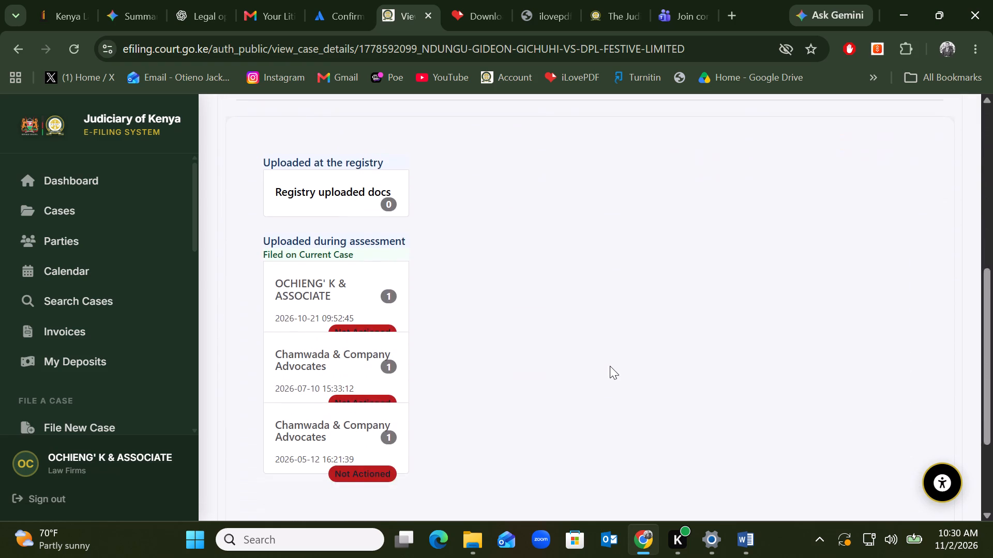
scroll(610, 366, "down", 1)
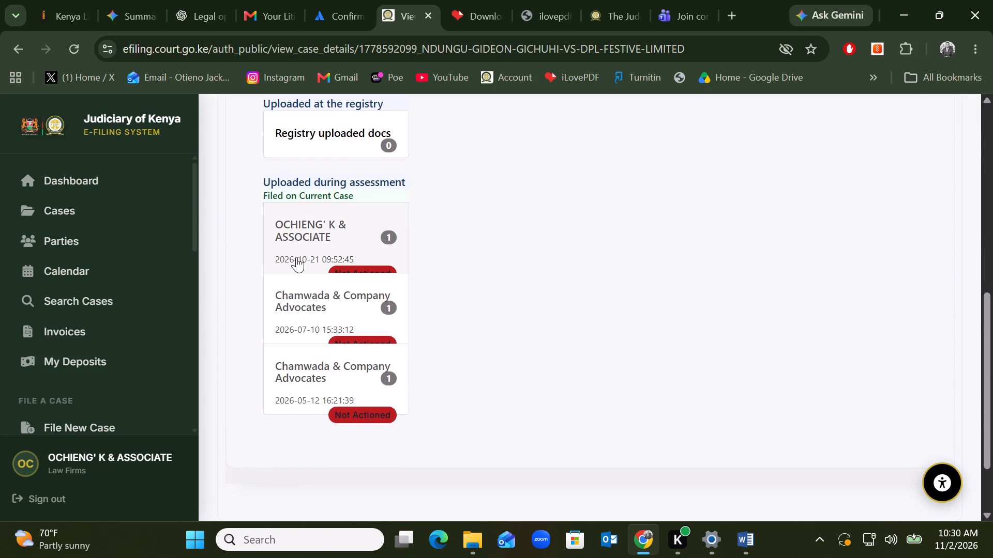
Open the plaint from Chamwada & Company Advocates' 2026-05-12 filing in a detailed preview.
left_click(308, 385)
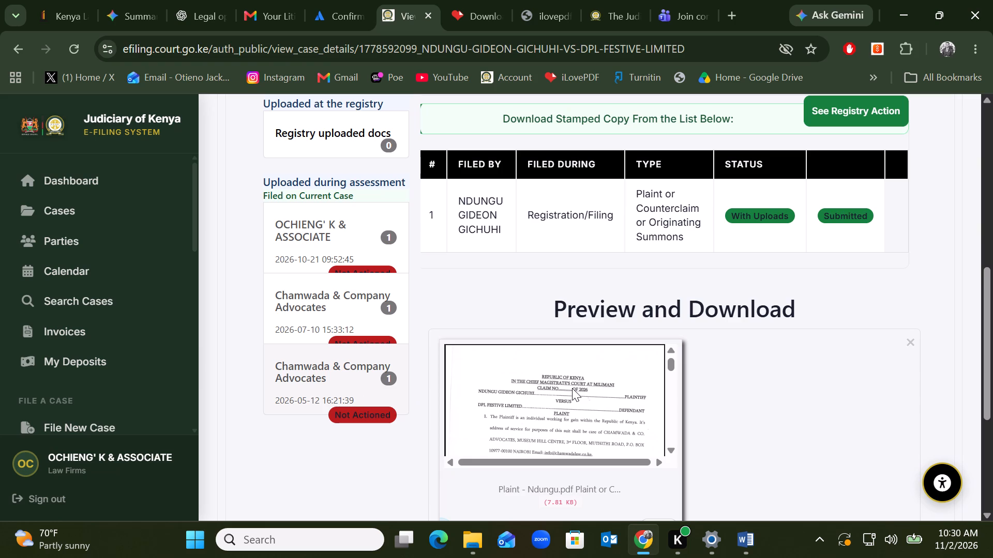
scroll(827, 433, "down", 4)
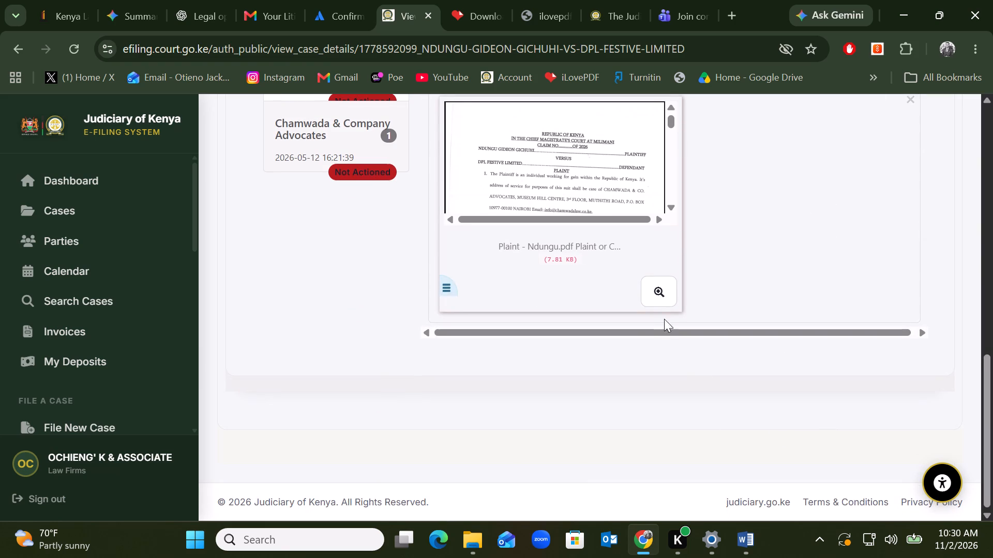
left_click(659, 303)
Read the plaint bundle from the plaint and verifying affidavit to the Plaintiff's Witness Statement, and close the preview.
scroll(656, 327, "down", 5)
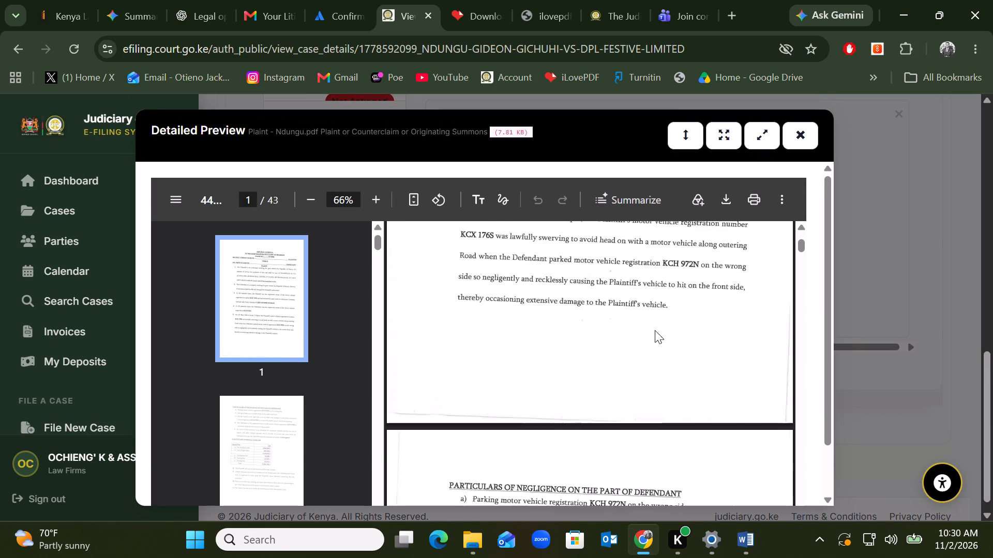
scroll(655, 330, "down", 18)
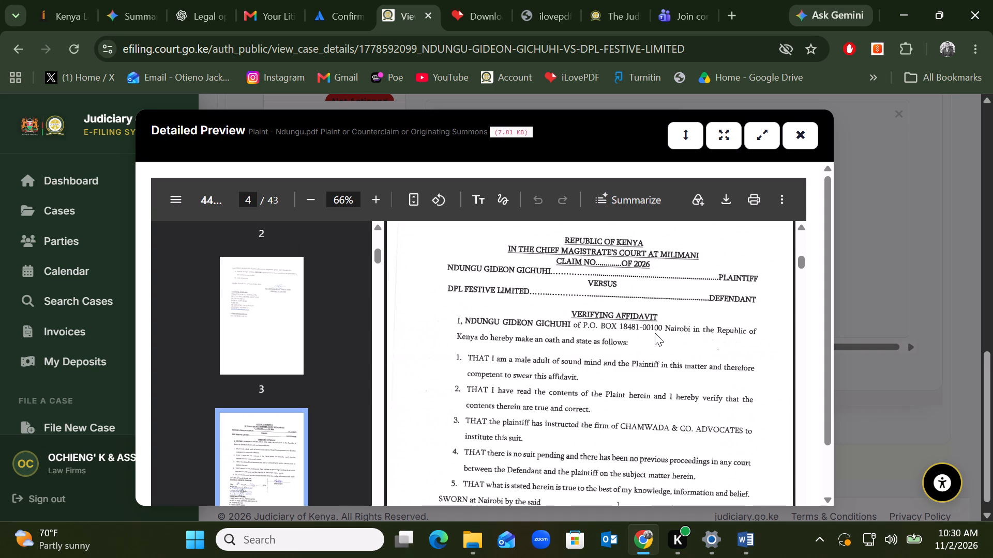
scroll(654, 336, "down", 16)
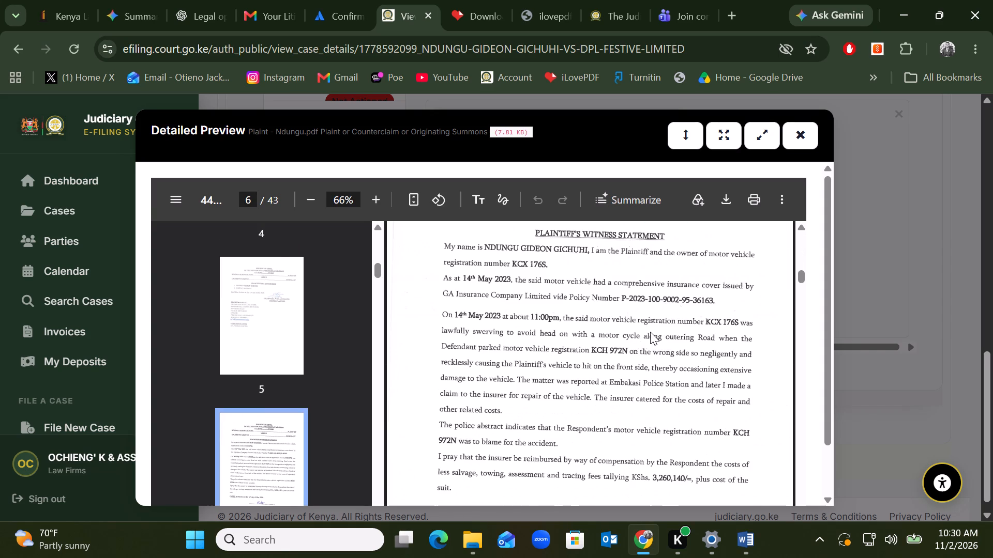
scroll(576, 404, "down", 2)
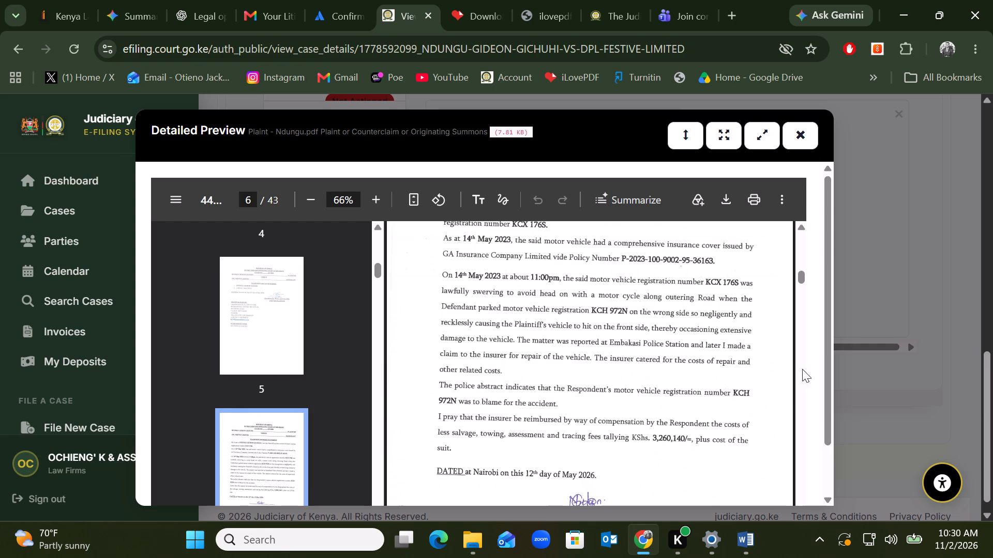
left_click_drag(826, 366, 835, 422)
left_click(912, 423)
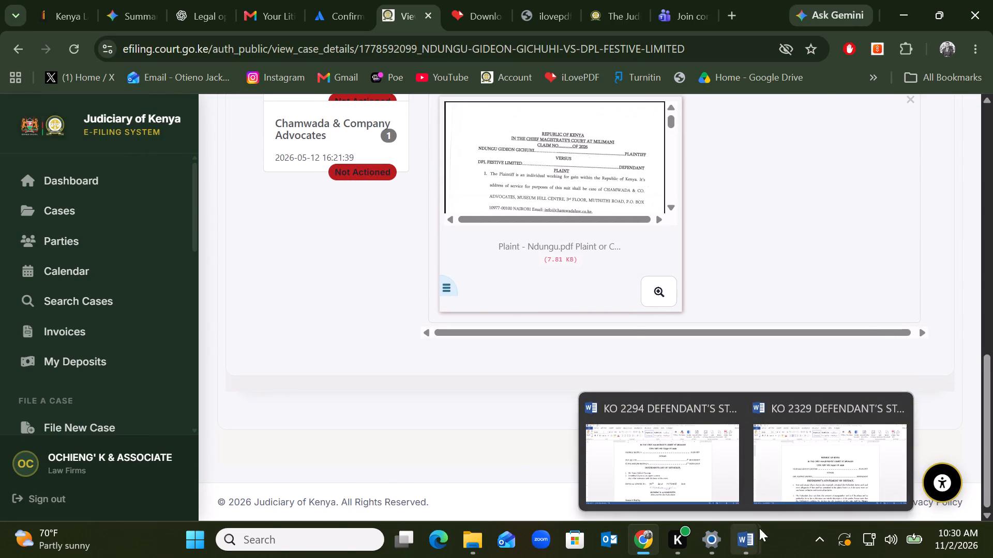
Switch to the KO 2329 defence in Word and read its court heading and paragraphs 1 to 3.
left_click(777, 486)
scroll(607, 412, "down", 3)
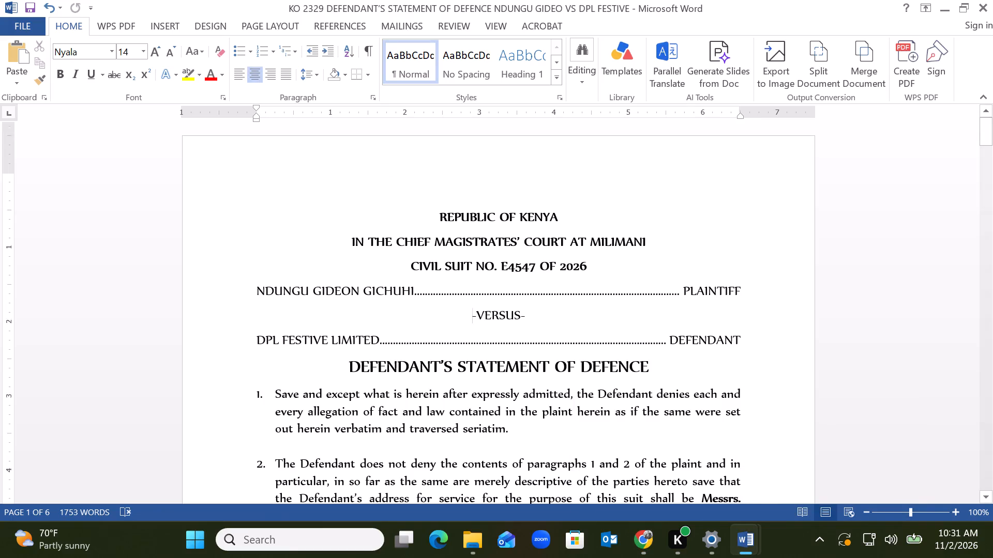
scroll(607, 414, "down", 9)
scroll(606, 411, "up", 10)
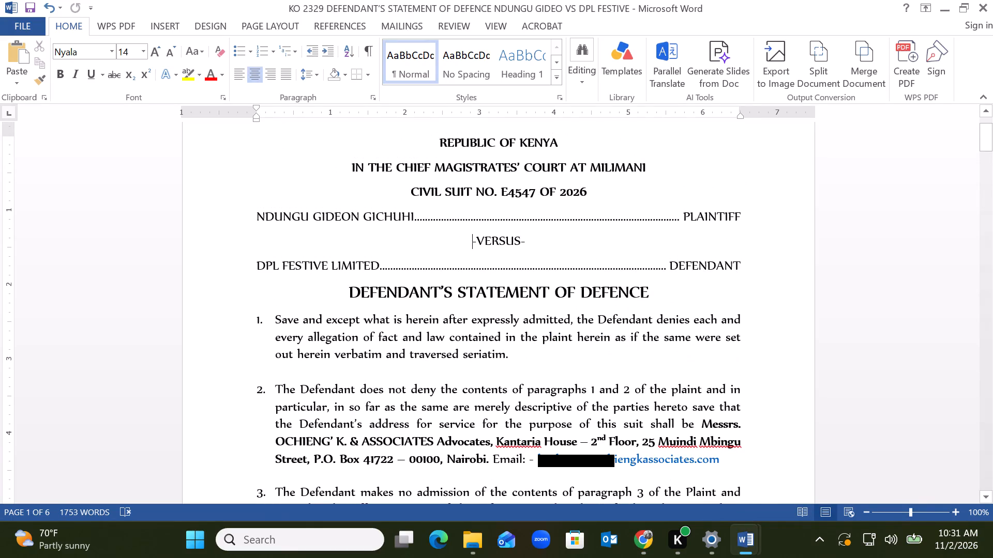
scroll(606, 411, "down", 3)
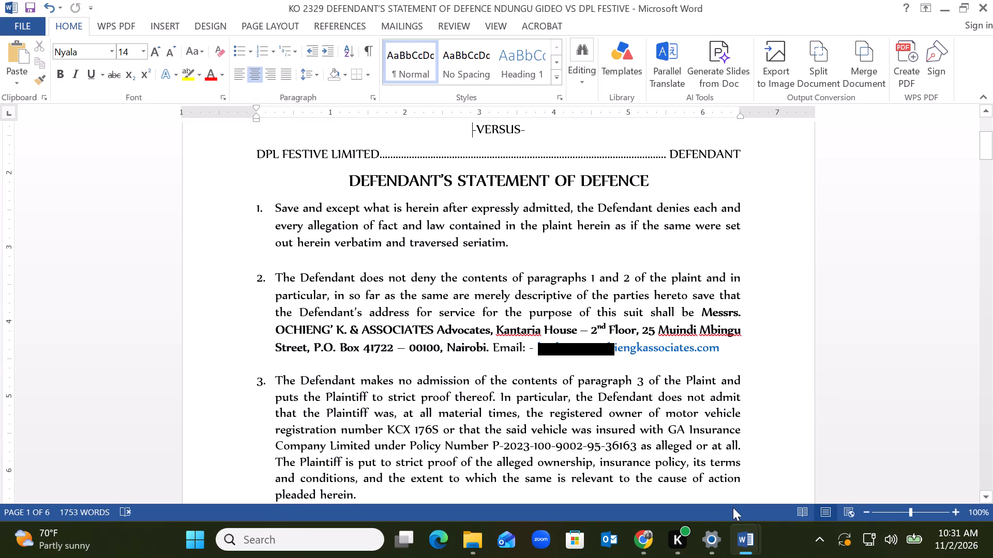
Switch to Chrome, reopen the plaint's detailed preview, read paragraphs 1 to 5, and close the preview.
left_click(639, 537)
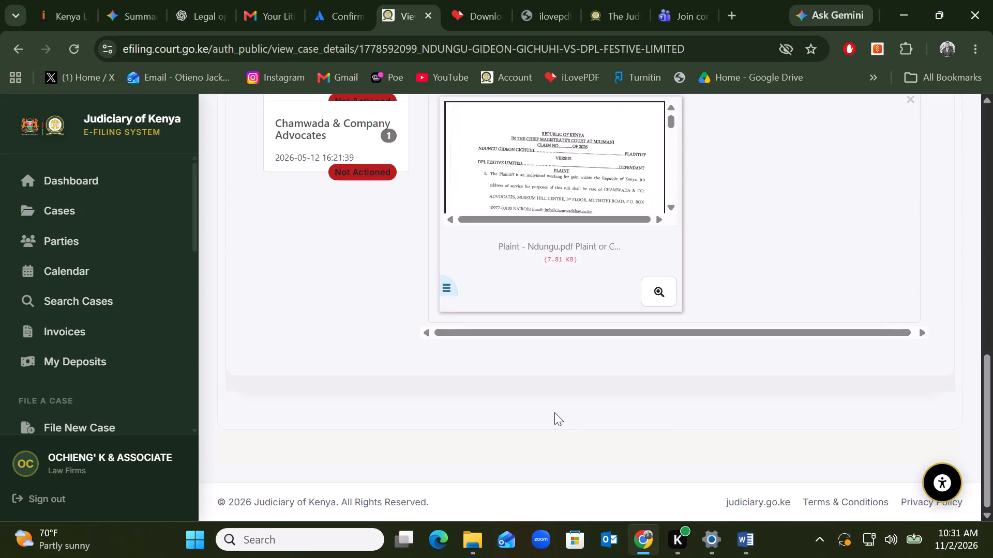
left_click(671, 286)
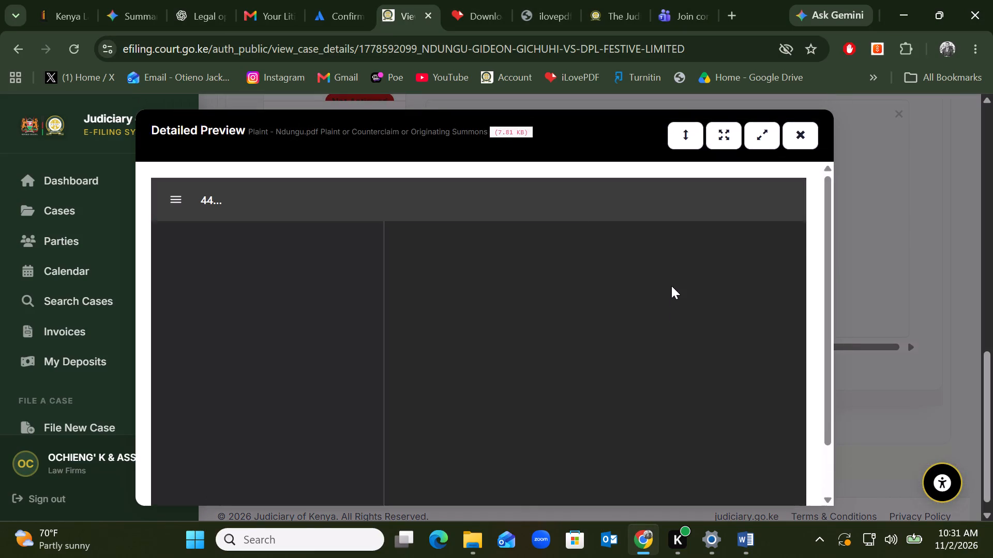
scroll(571, 383, "down", 1)
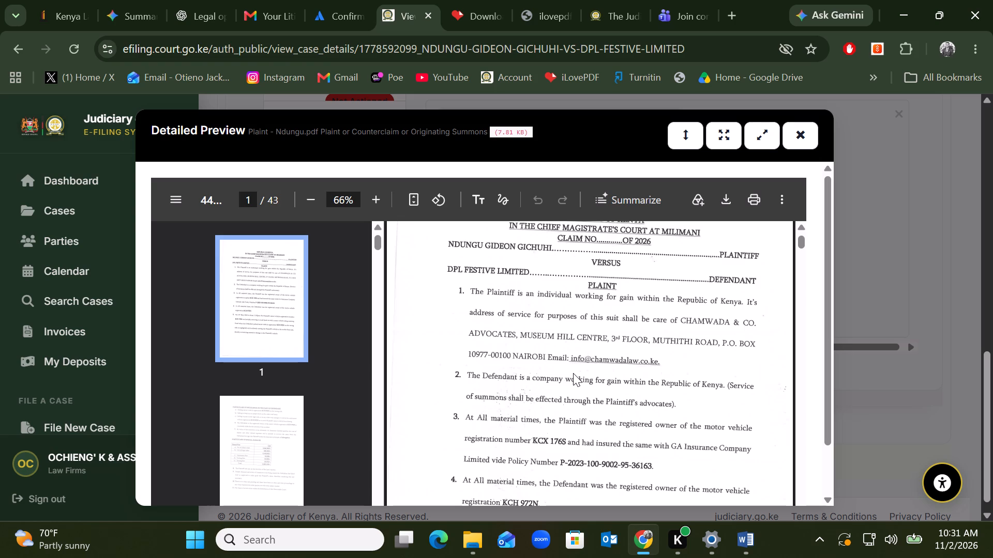
scroll(573, 373, "down", 1)
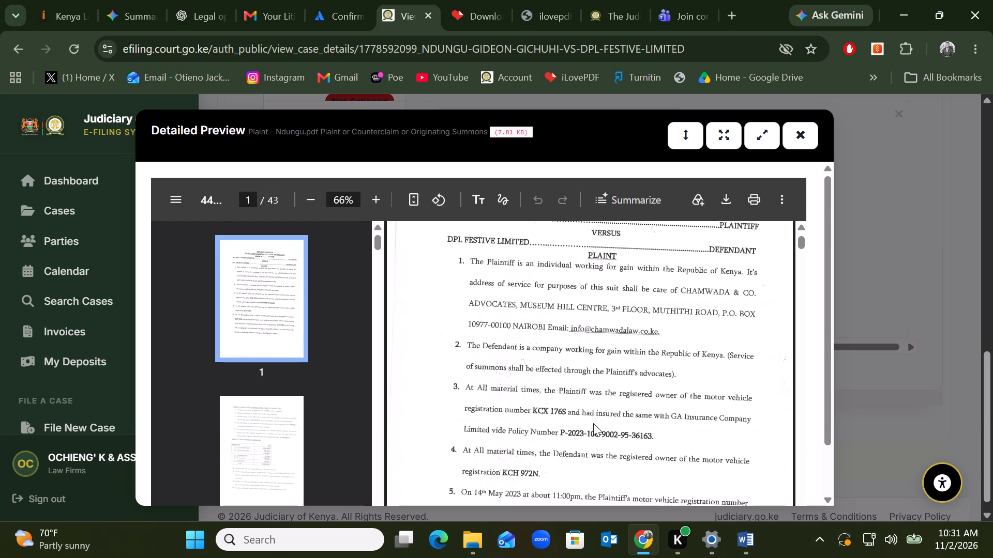
scroll(474, 448, "down", 1)
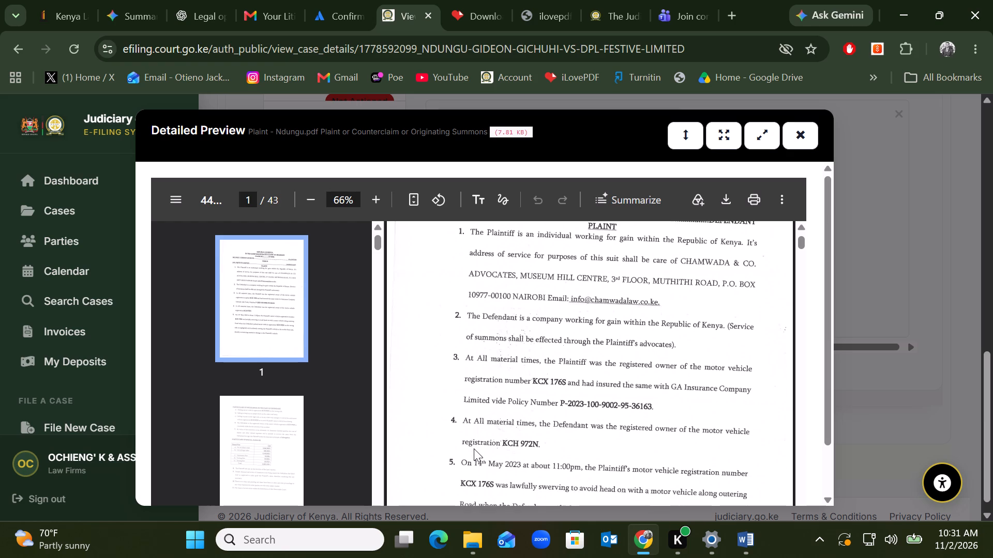
scroll(474, 448, "down", 1)
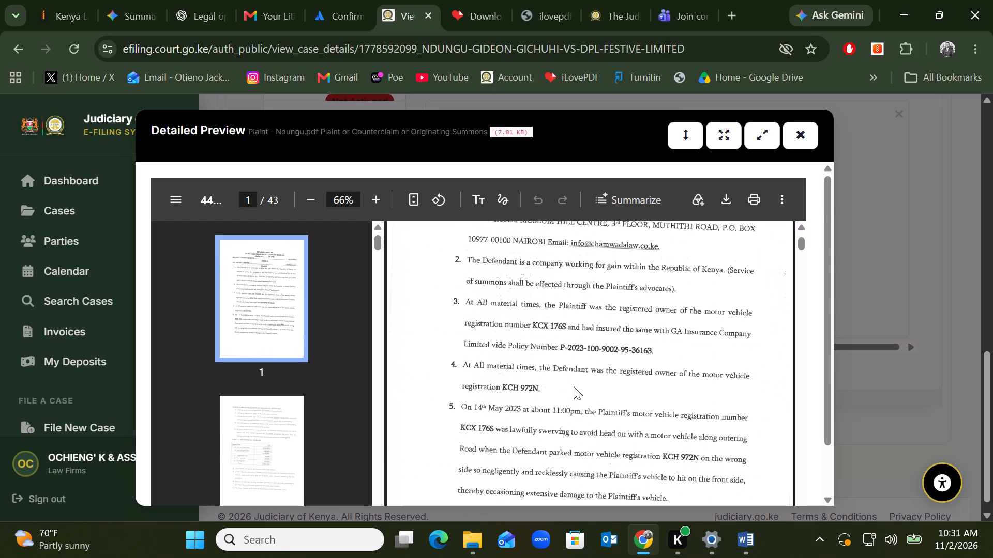
left_click(804, 131)
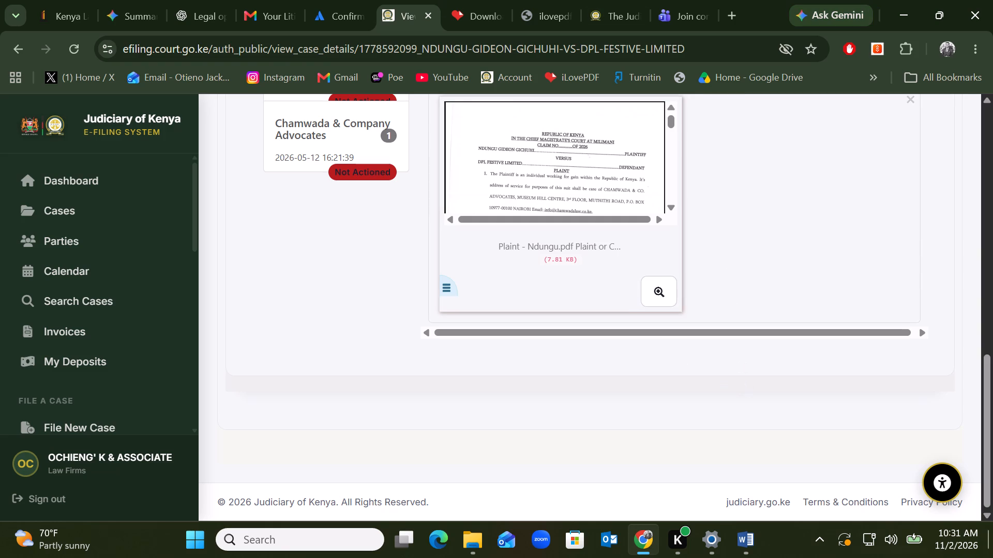
left_click(773, 484)
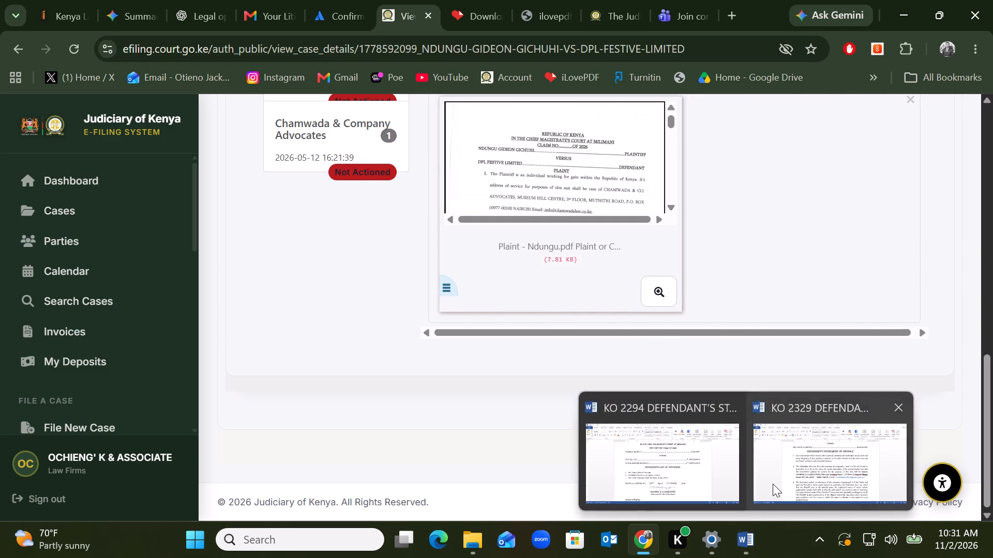
scroll(569, 399, "up", 5)
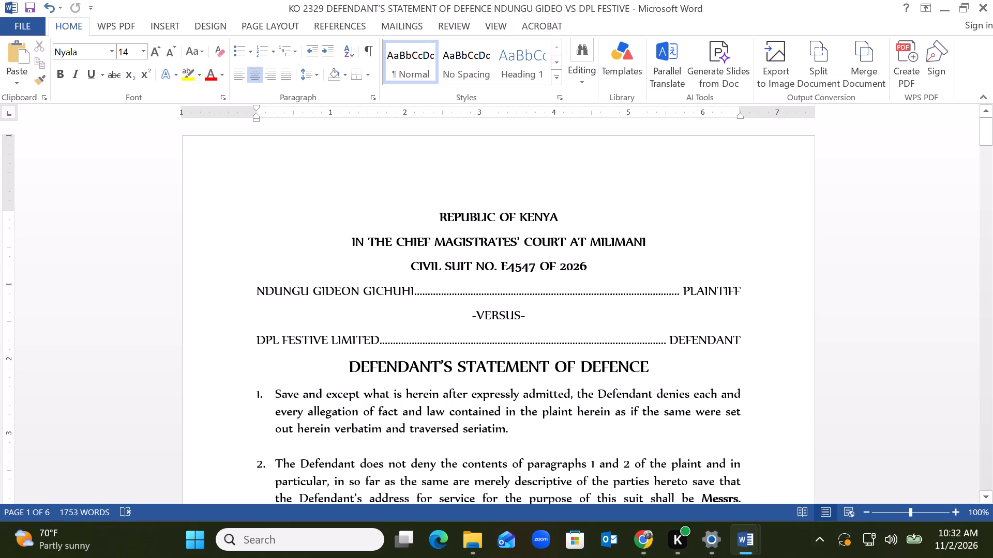
Switch to File Explorer, open the KO 2288 defence from the OCTOBER folder's 23.10.2026 subfolder, and look through it to the end.
left_click(464, 548)
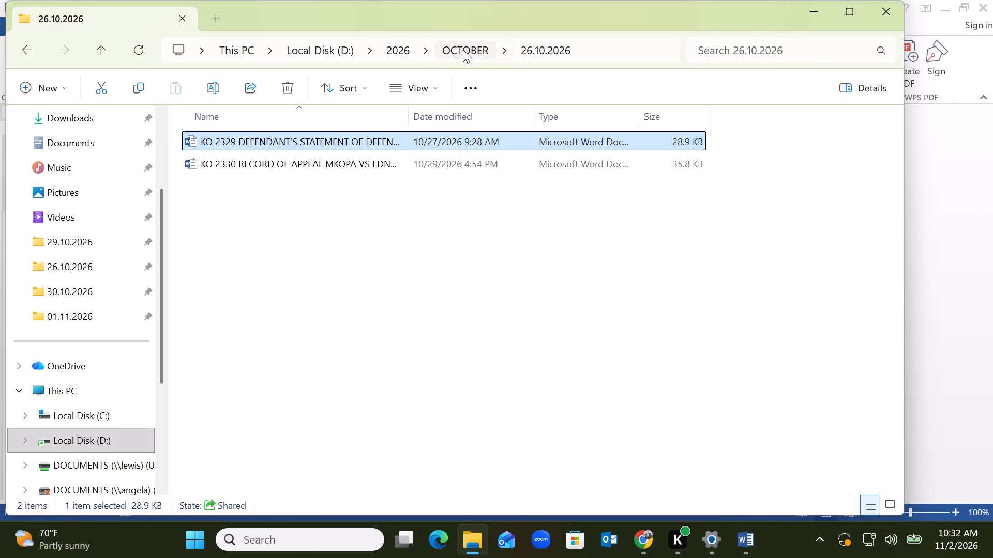
left_click(462, 50)
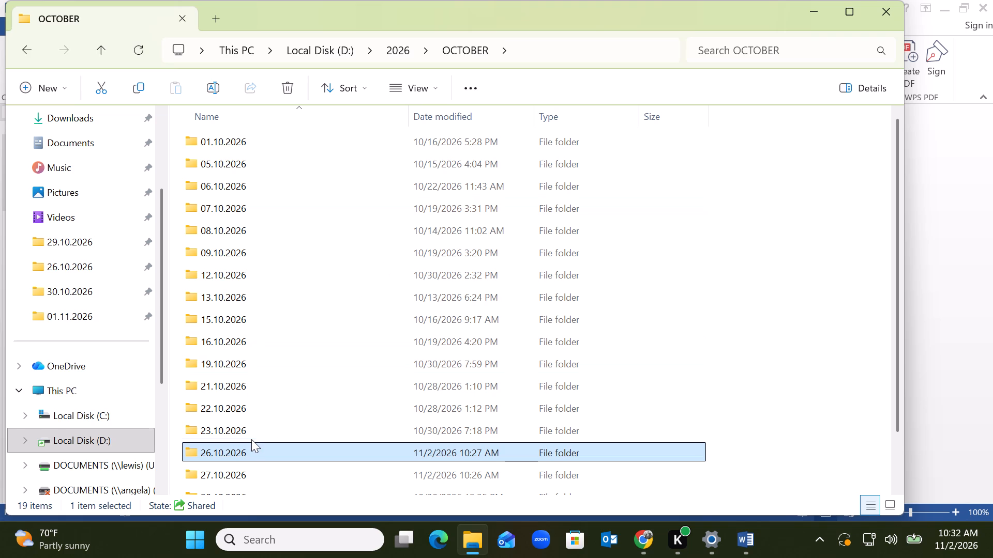
double_click(251, 431)
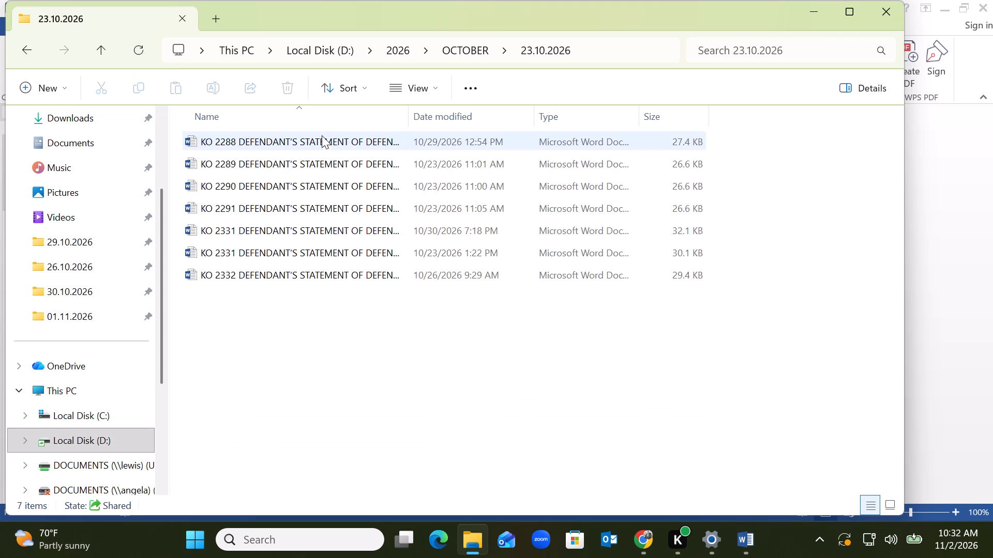
double_click(322, 134)
scroll(515, 410, "down", 19)
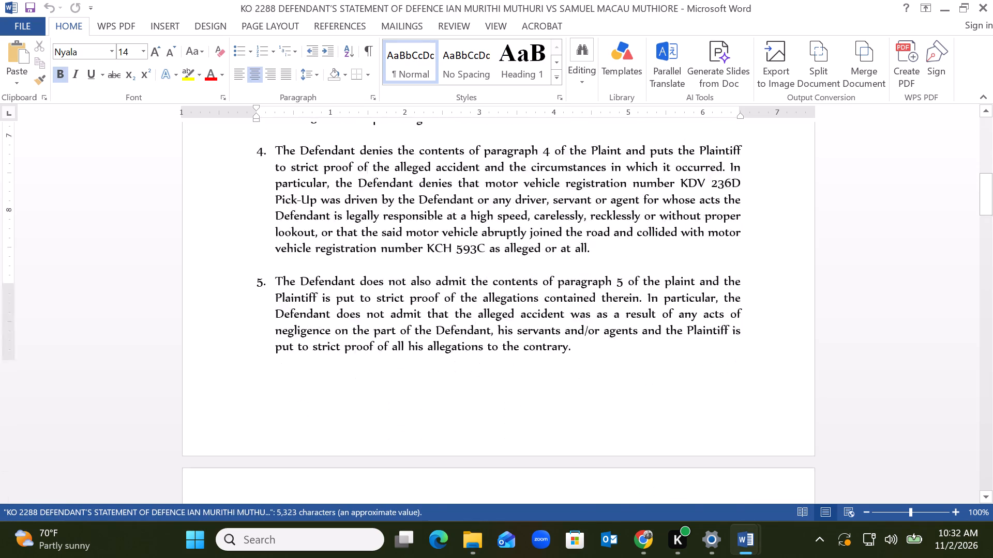
scroll(499, 394, "down", 20)
scroll(499, 394, "down", 20)
scroll(499, 394, "down", 4)
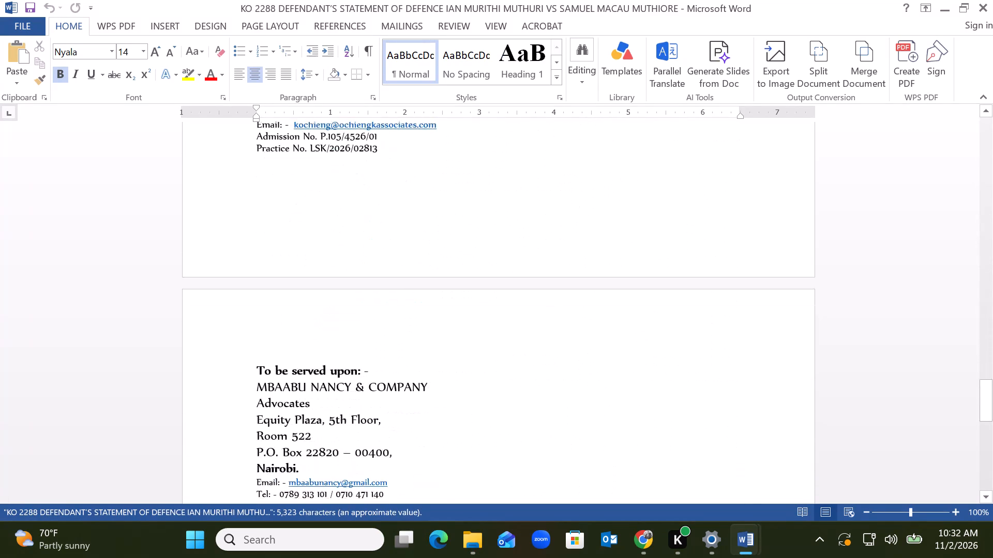
scroll(493, 389, "down", 19)
Open the KO 2289 defence from the 23.10.2026 folder and look through it to its last page.
left_click(478, 542)
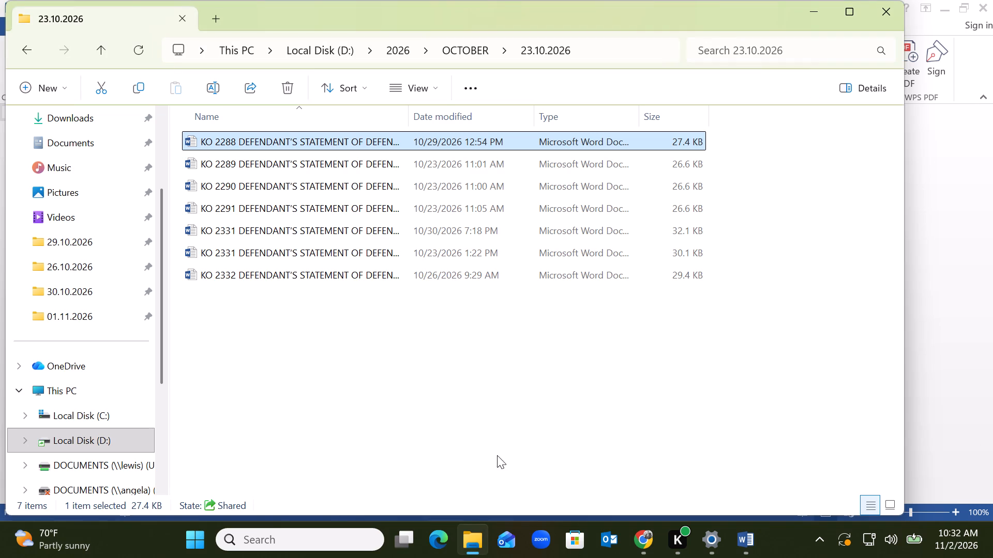
double_click(341, 166)
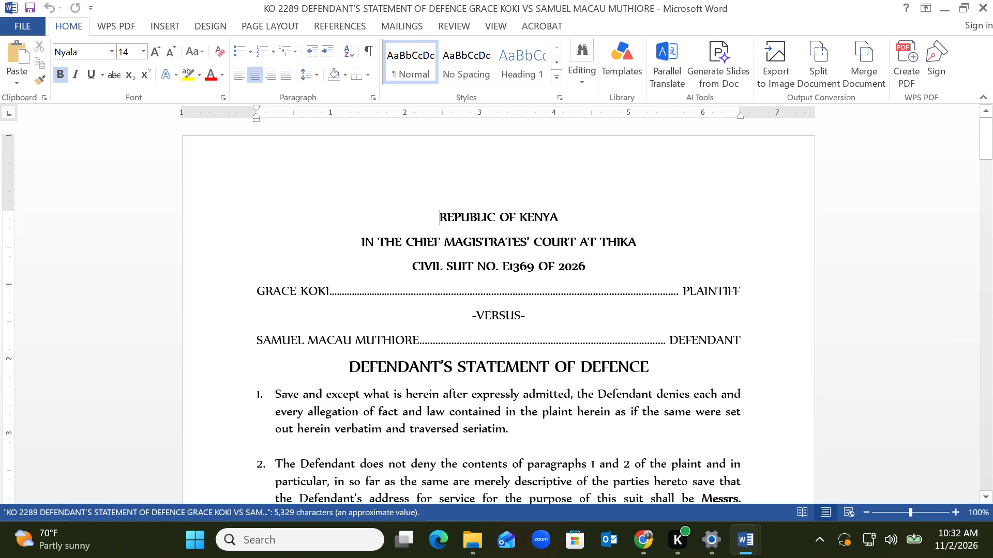
scroll(418, 285, "down", 4)
scroll(418, 288, "down", 20)
scroll(418, 288, "down", 20)
scroll(418, 288, "down", 20)
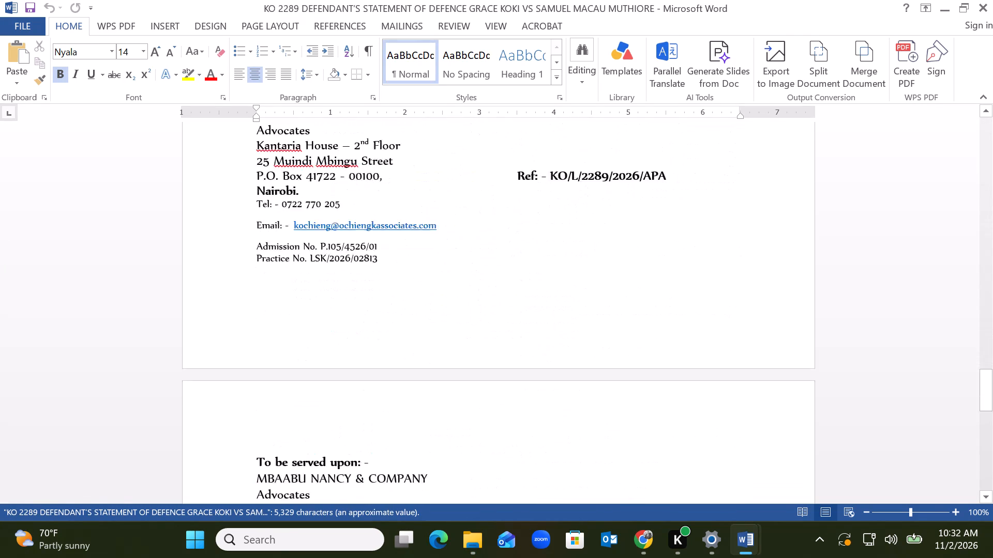
scroll(414, 303, "down", 20)
scroll(414, 303, "down", 8)
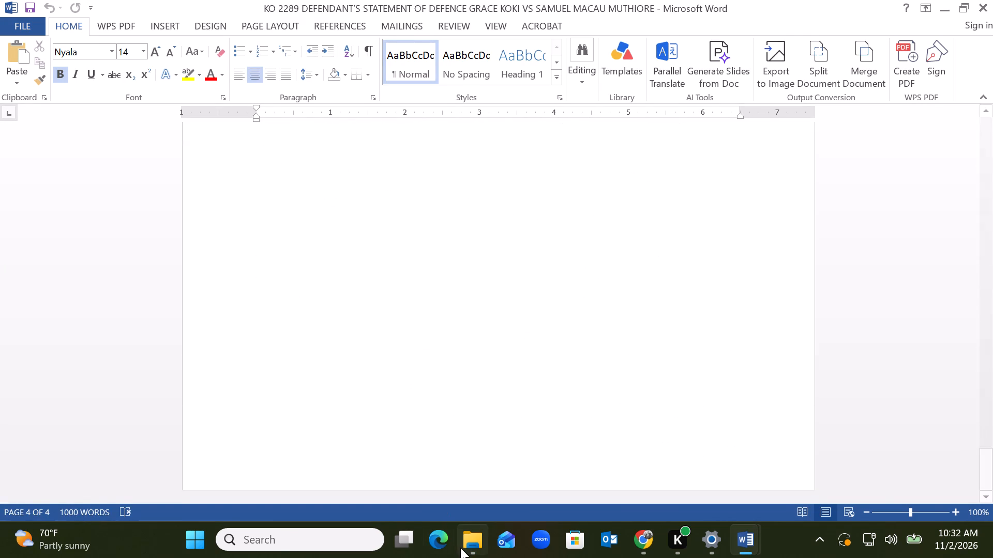
Open the KO 2290 defence from the 23.10.2026 folder and look through it to its last page.
left_click(461, 548)
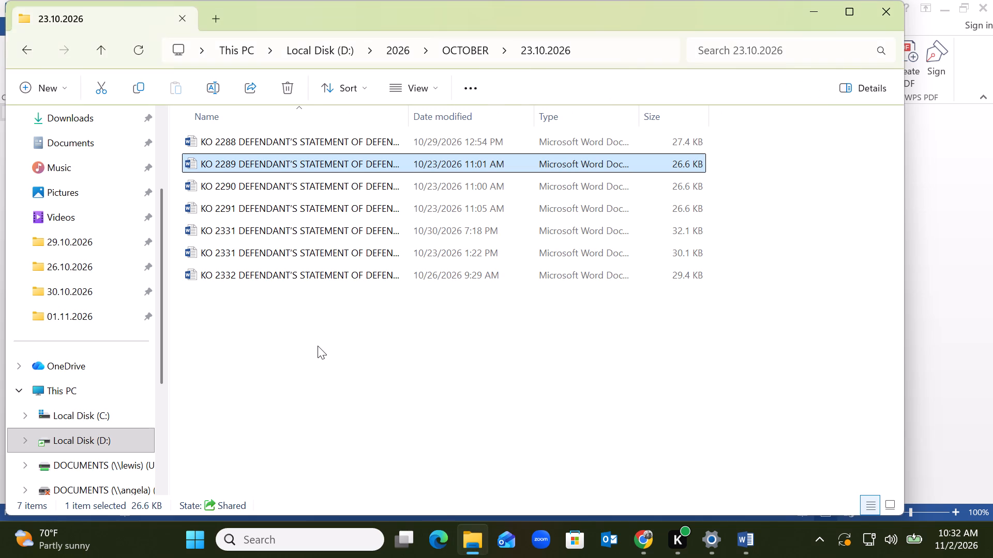
double_click(260, 185)
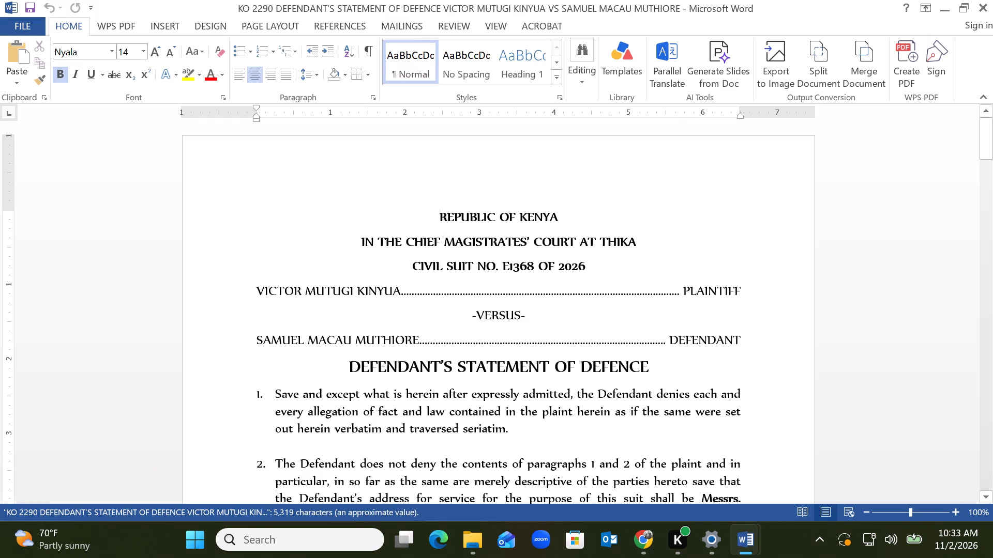
scroll(402, 313, "down", 20)
scroll(402, 313, "down", 20)
scroll(402, 313, "down", 16)
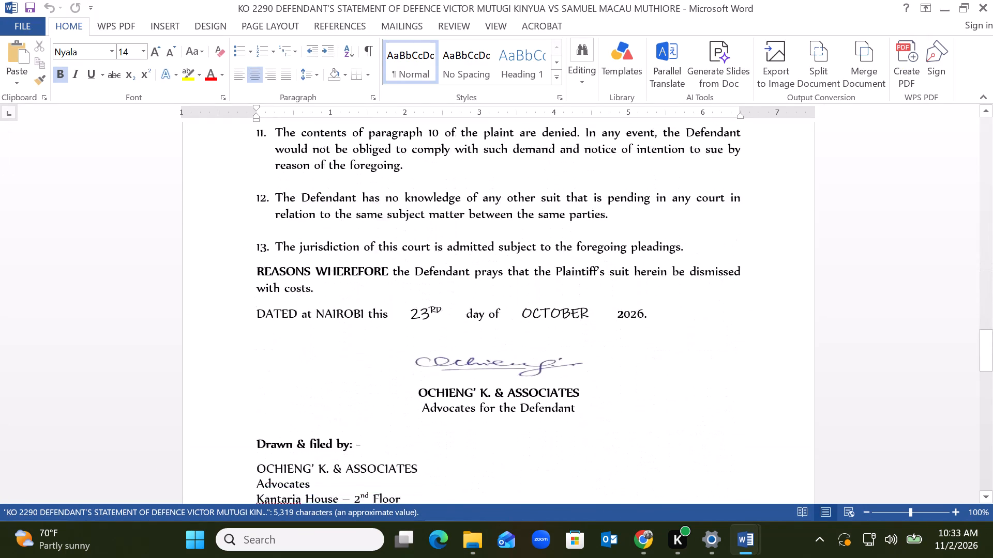
scroll(405, 327, "down", 20)
scroll(405, 327, "down", 17)
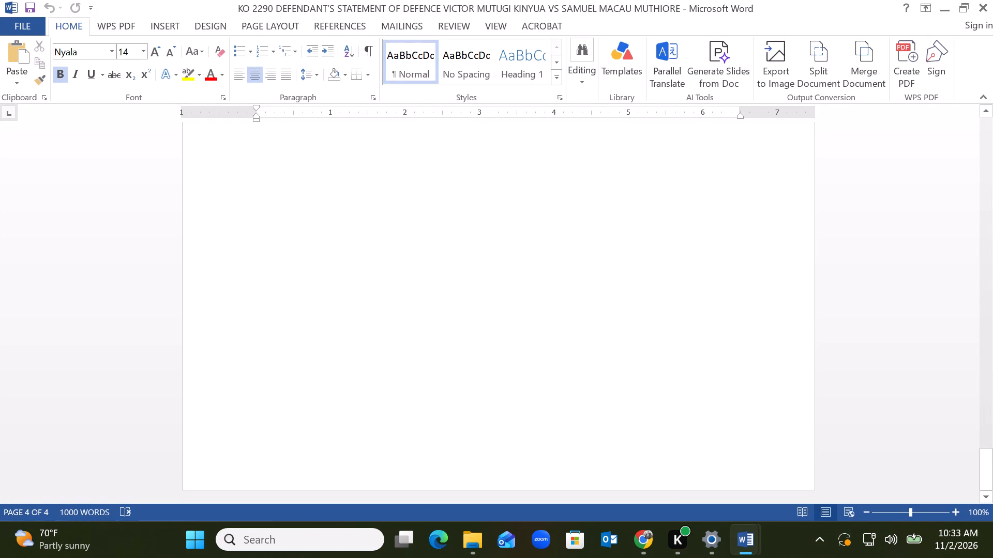
Open the KO 2291 defence from the 23.10.2026 folder and view its first page.
left_click(475, 539)
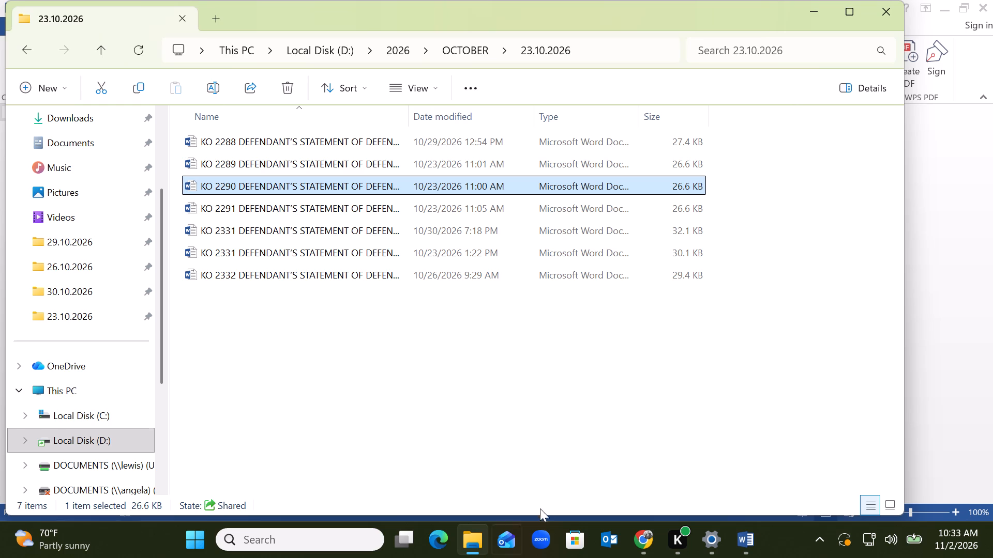
double_click(288, 209)
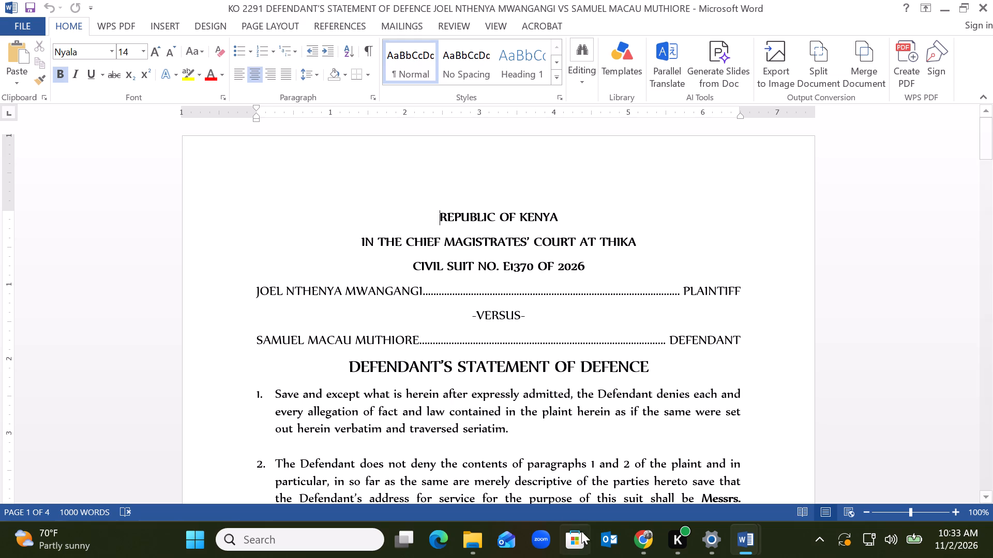
Open the KO 2331 defence modified 10/30/2026 from the 23.10.2026 folder and look through its paragraphs and closing section.
left_click(462, 541)
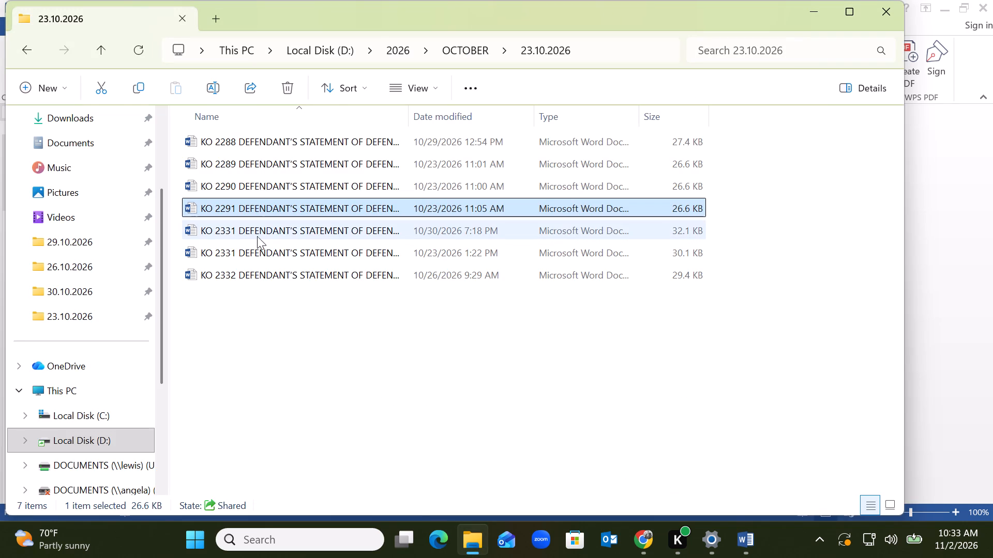
double_click(267, 236)
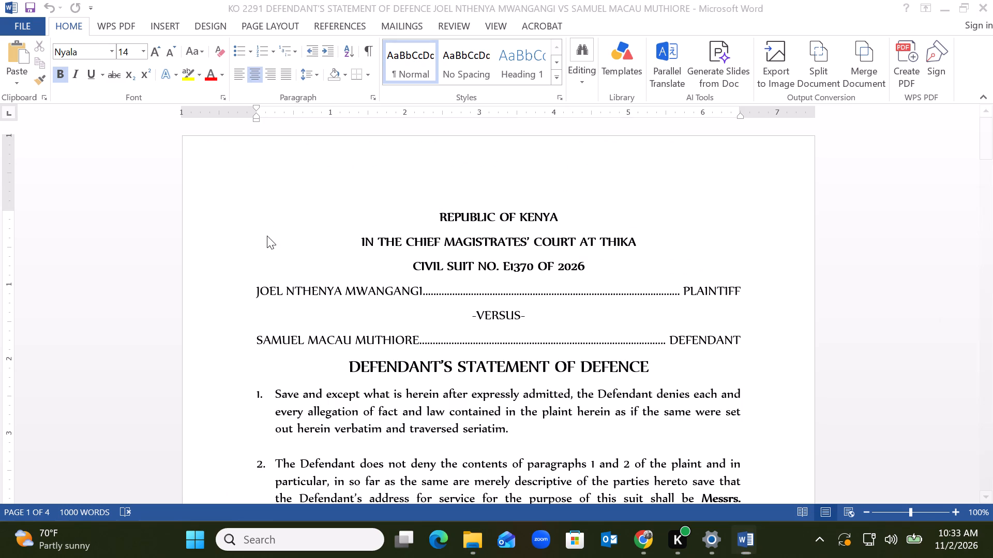
scroll(452, 310, "down", 20)
scroll(452, 310, "down", 8)
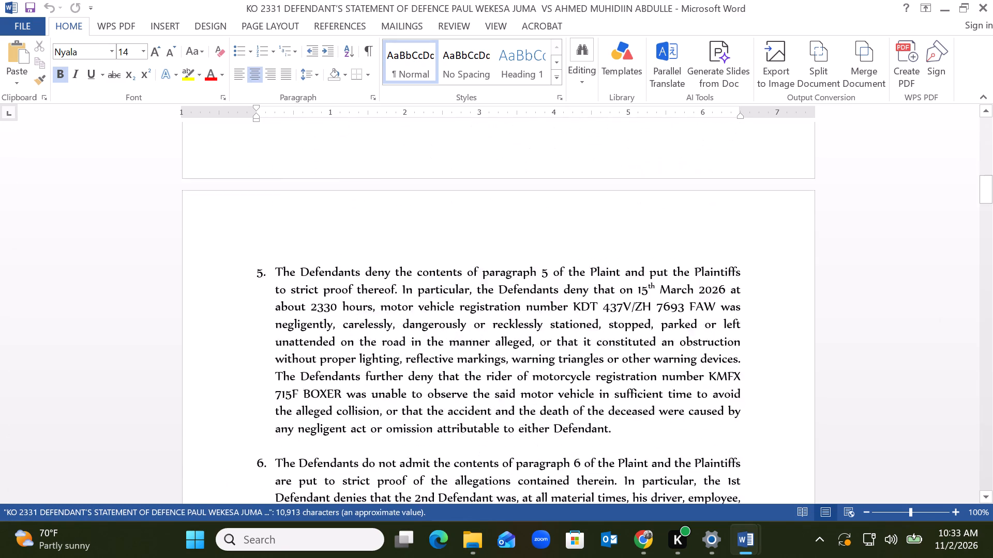
scroll(442, 313, "down", 20)
scroll(442, 313, "down", 20)
scroll(442, 313, "down", 8)
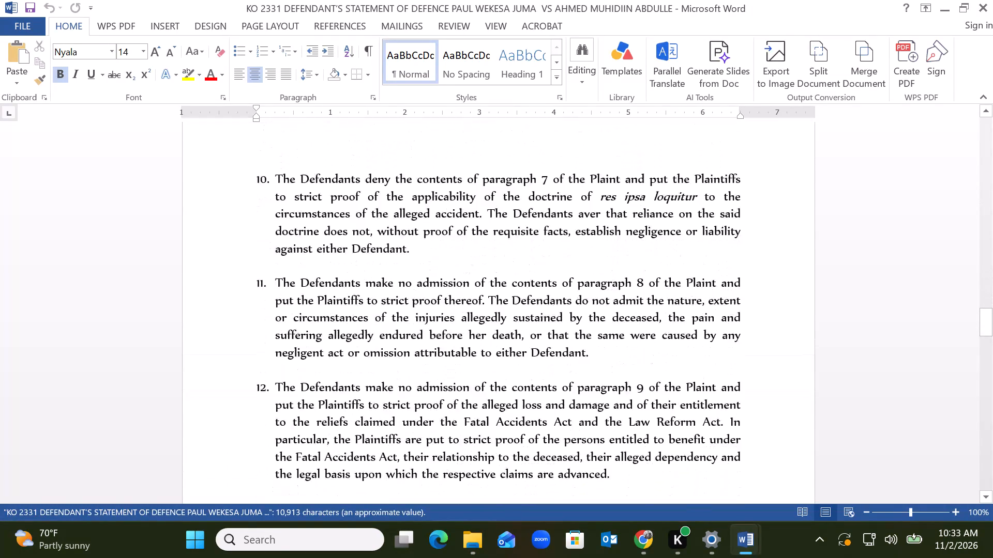
scroll(442, 312, "down", 18)
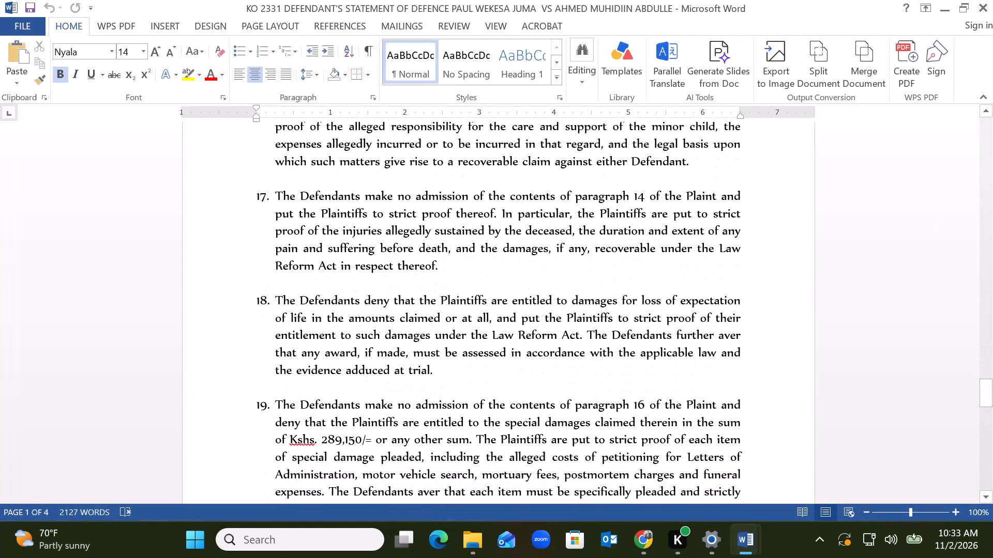
scroll(443, 315, "down", 5)
scroll(443, 314, "down", 20)
scroll(443, 314, "down", 3)
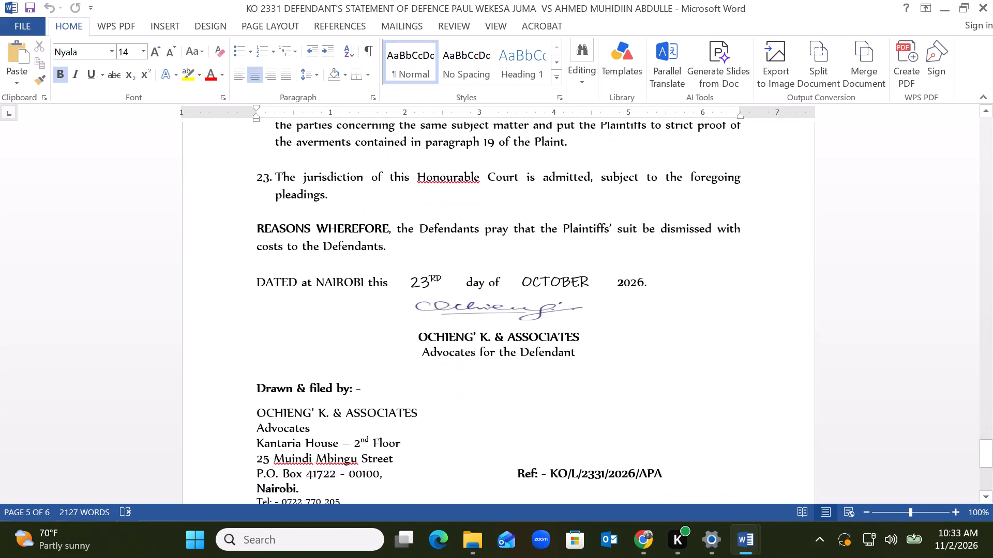
scroll(444, 320, "down", 20)
scroll(444, 320, "down", 1)
scroll(442, 320, "up", 20)
scroll(442, 320, "up", 6)
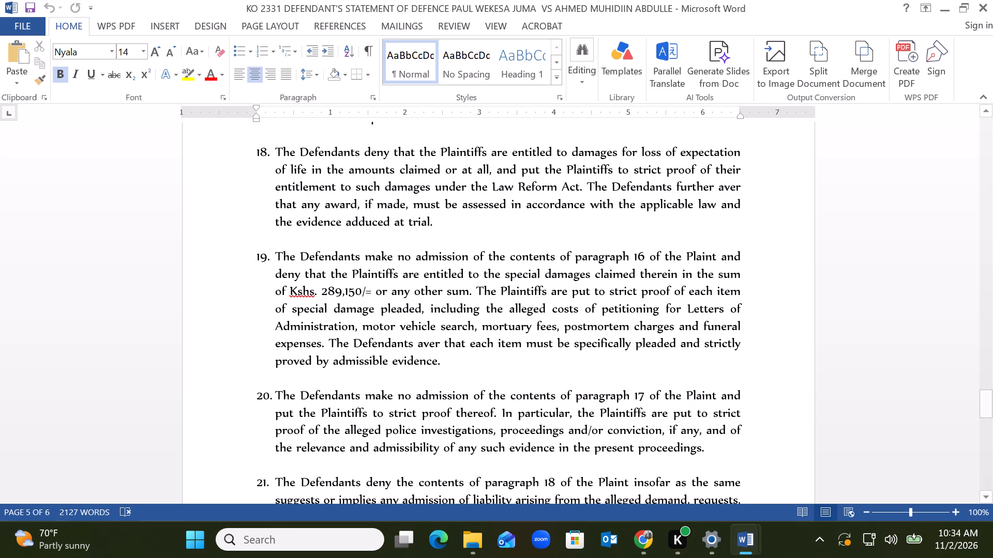
Open the KO 2331 defence modified 10/23/2026 from the 23.10.2026 folder and look through its title block and opening paragraphs.
left_click(474, 546)
double_click(254, 251)
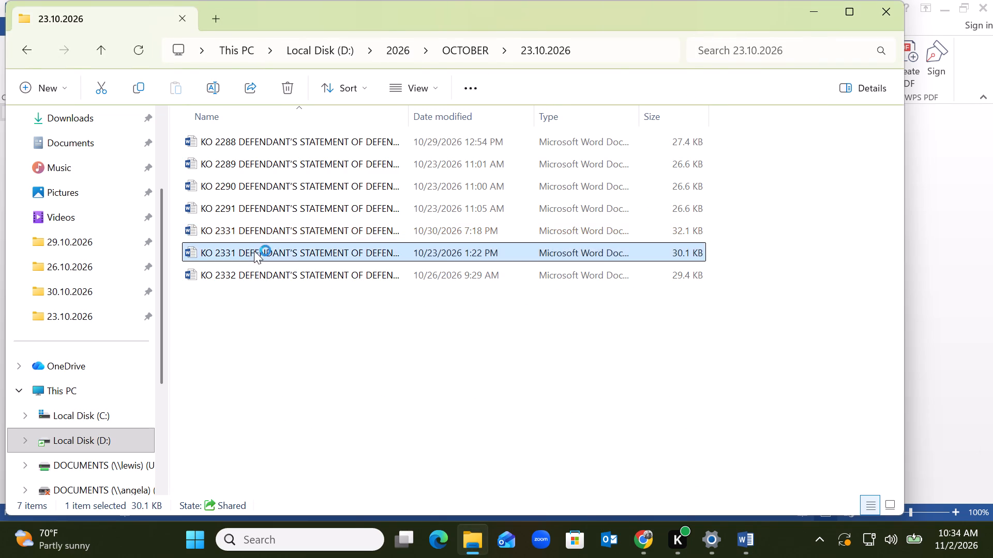
scroll(412, 332, "down", 6)
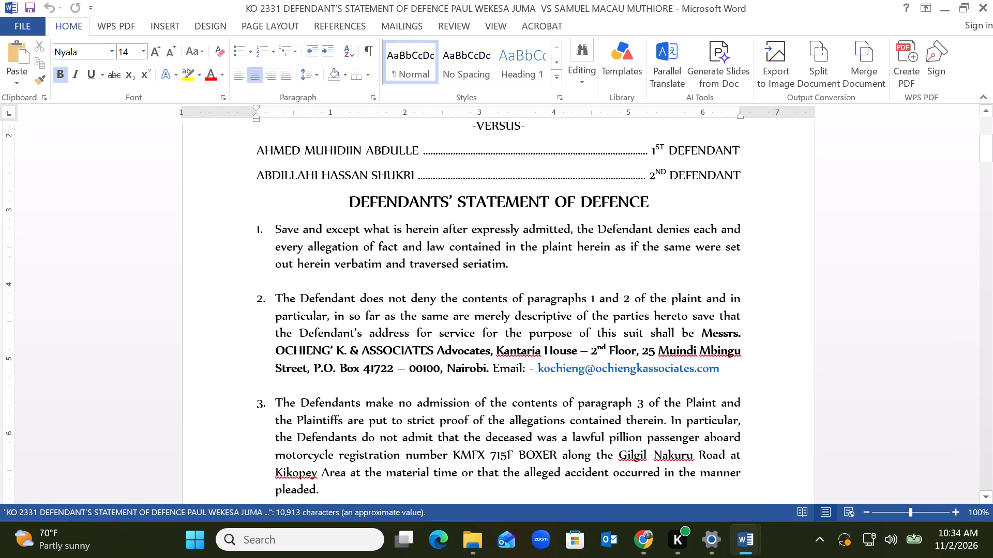
scroll(413, 338, "up", 4)
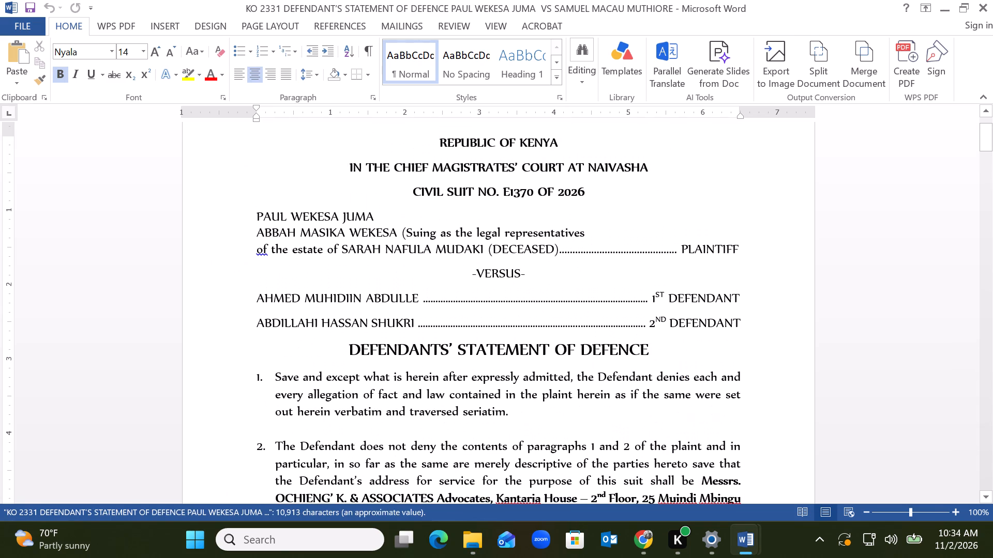
scroll(413, 343, "down", 7)
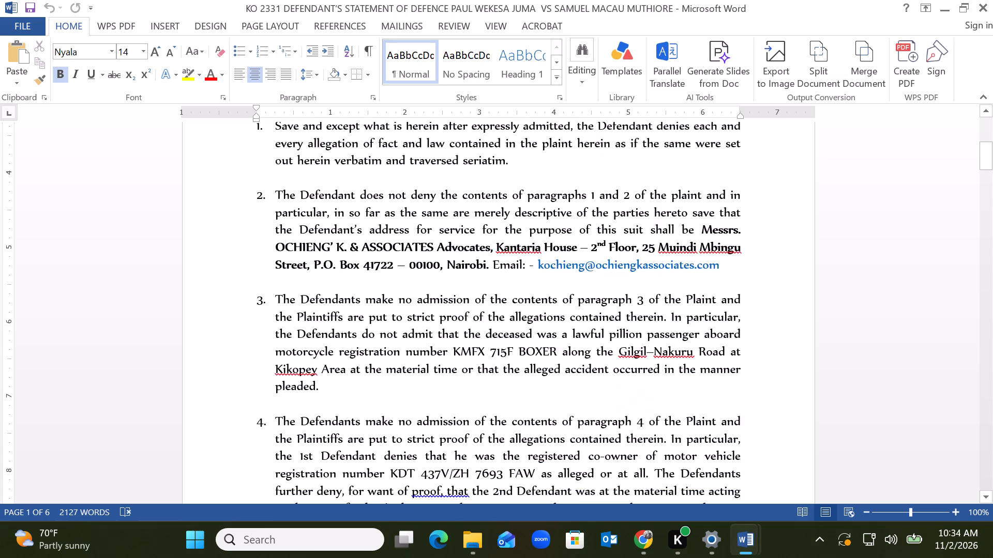
scroll(412, 350, "down", 20)
scroll(412, 350, "down", 1)
Return to the KO 2331 defence modified 10/30/2026 and review its closing paragraphs, service details and first-page title block.
left_click(471, 546)
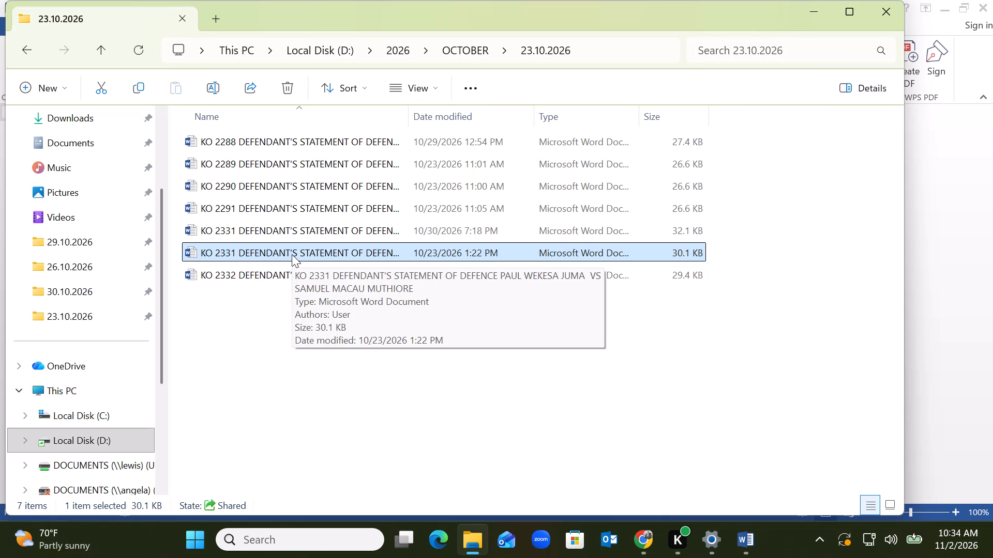
double_click(316, 231)
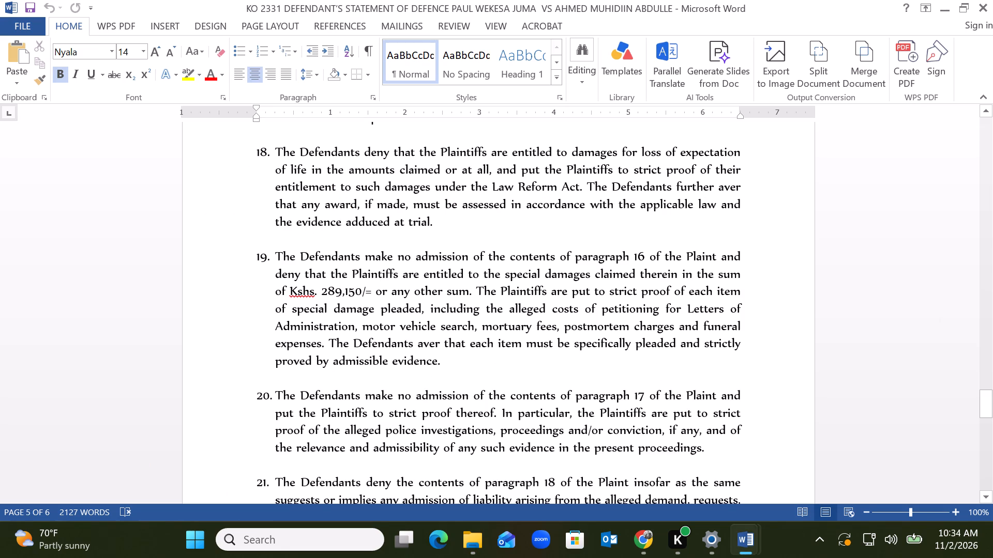
scroll(407, 324, "down", 13)
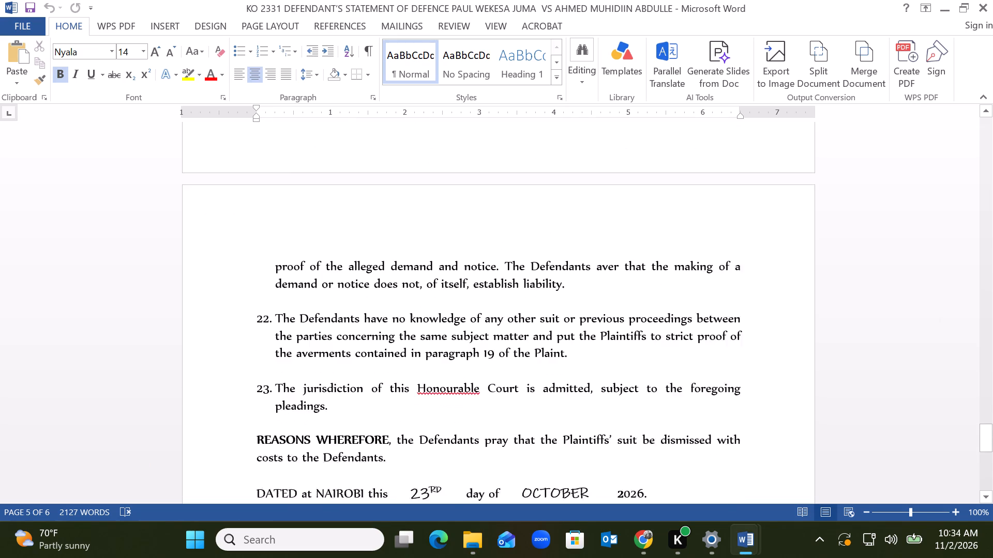
scroll(407, 324, "down", 10)
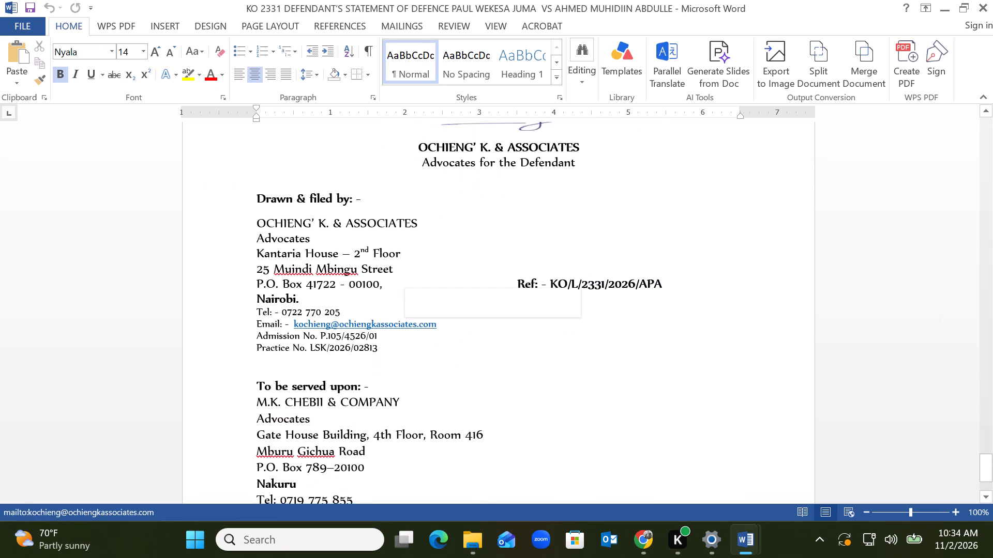
scroll(407, 319, "down", 20)
scroll(407, 319, "down", 1)
scroll(404, 323, "up", 20)
scroll(404, 323, "up", 2)
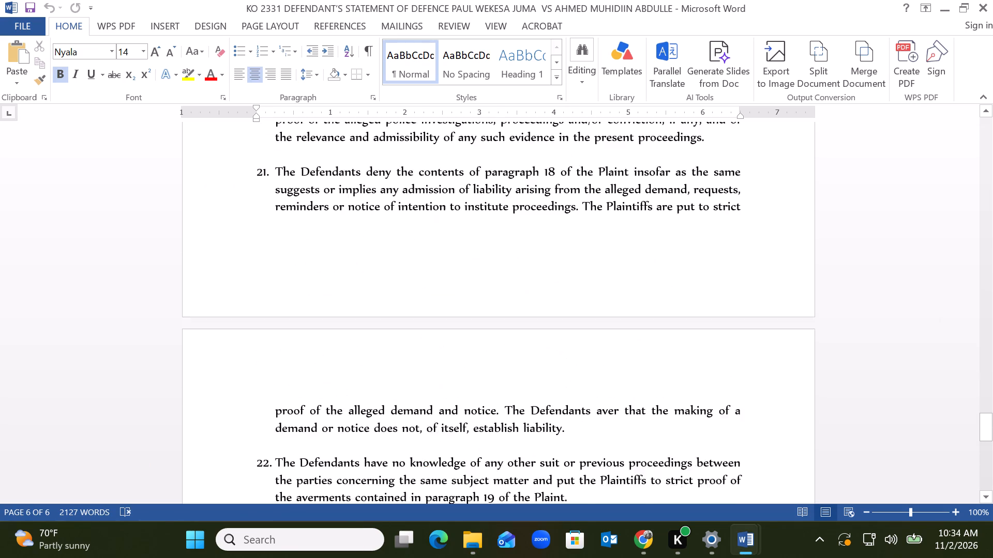
scroll(412, 324, "up", 20)
scroll(412, 324, "up", 20)
scroll(412, 324, "up", 18)
middle_click(412, 324)
middle_click(412, 324)
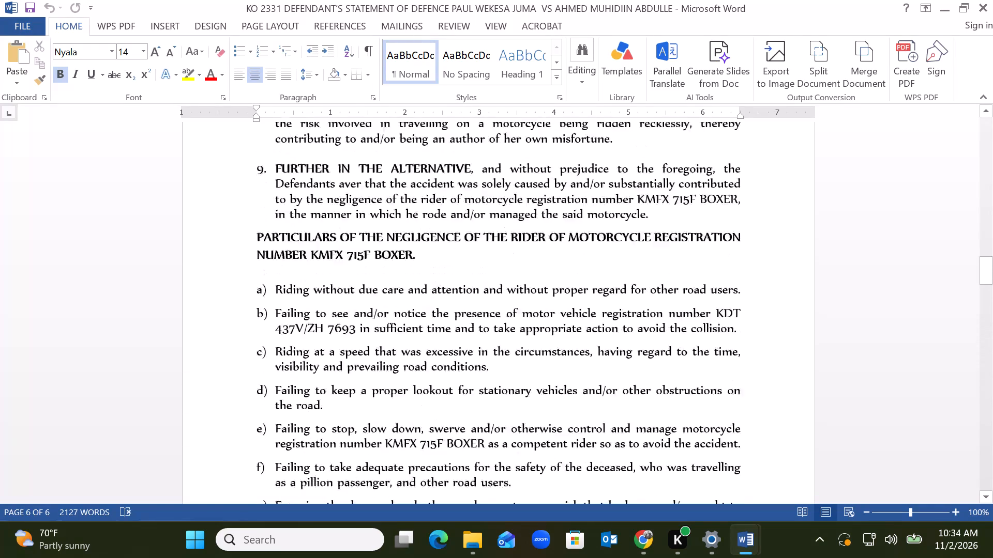
scroll(411, 324, "up", 20)
scroll(411, 324, "up", 20)
scroll(411, 324, "up", 15)
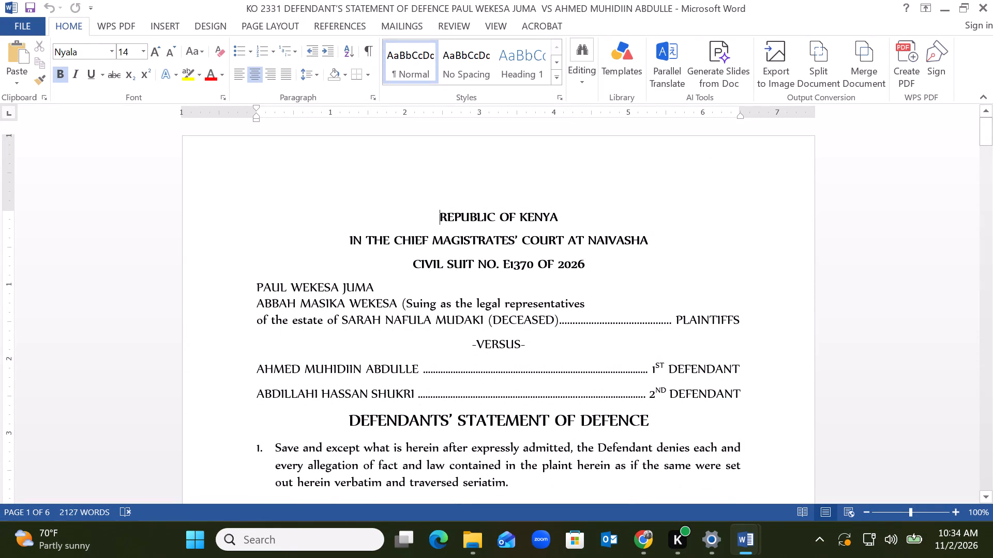
Switch back to the KO 2331 defence modified 10/23/2026 and check the parties' title block on its first page.
left_click(467, 534)
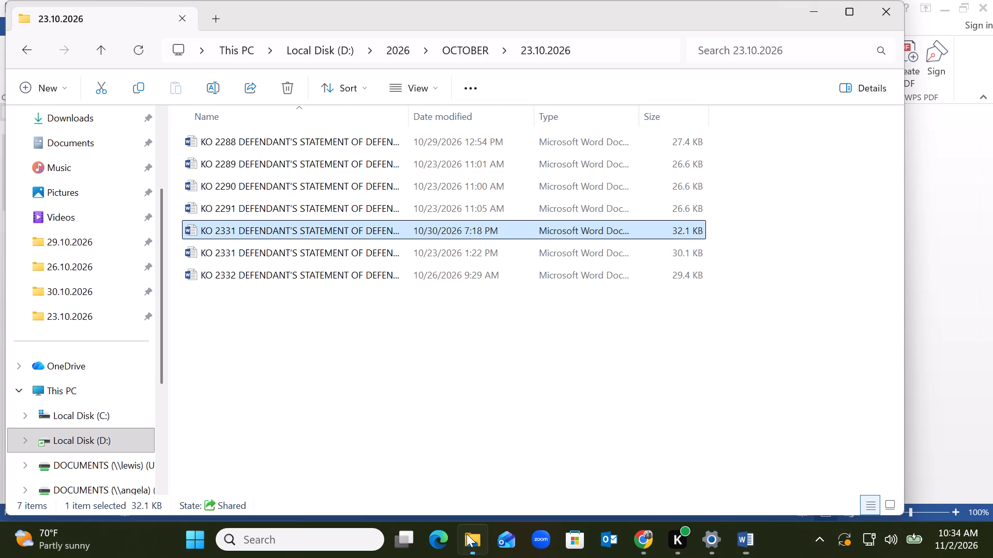
double_click(275, 254)
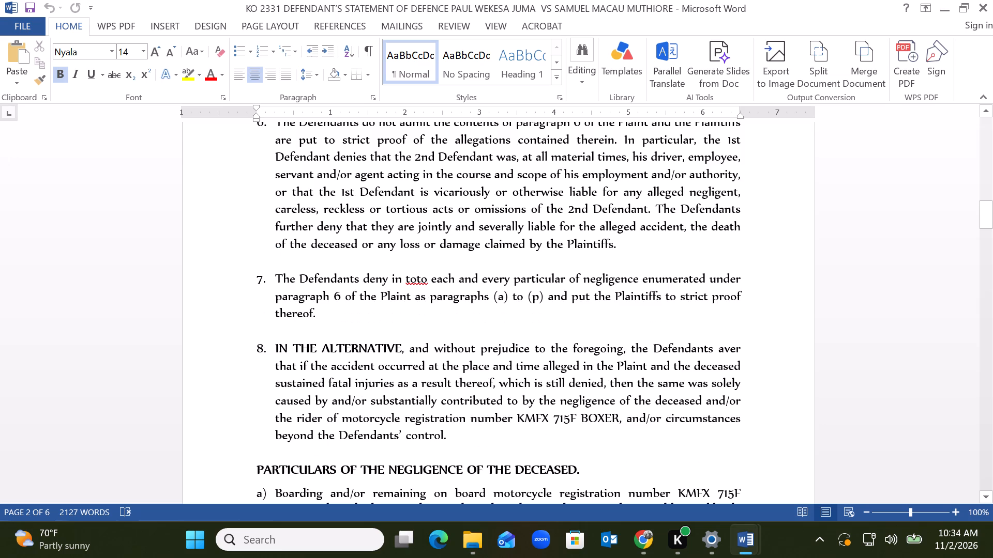
scroll(410, 360, "up", 20)
scroll(410, 360, "up", 16)
middle_click(409, 350)
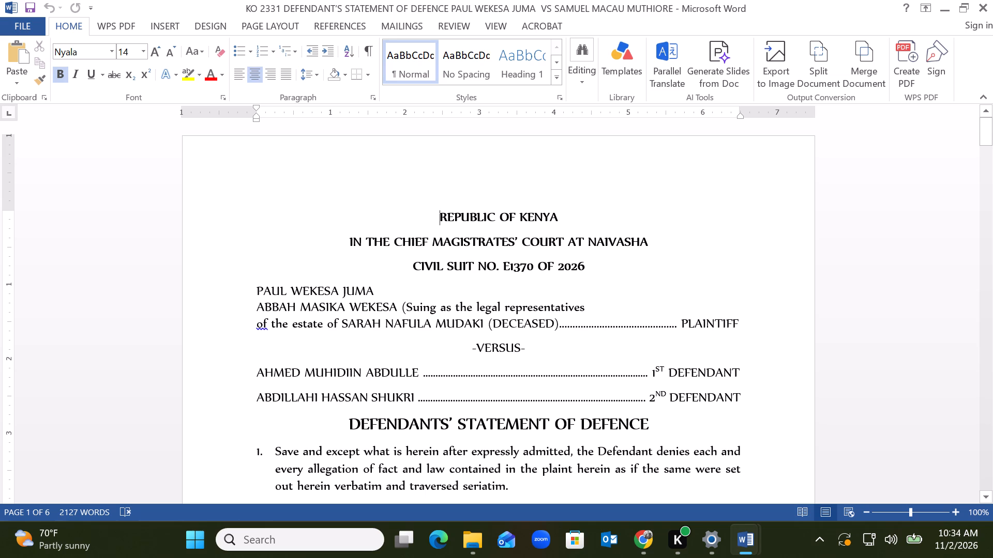
Open the KO 2332 defence from the 23.10.2026 folder and look through it from the title block to the closing section.
left_click(471, 535)
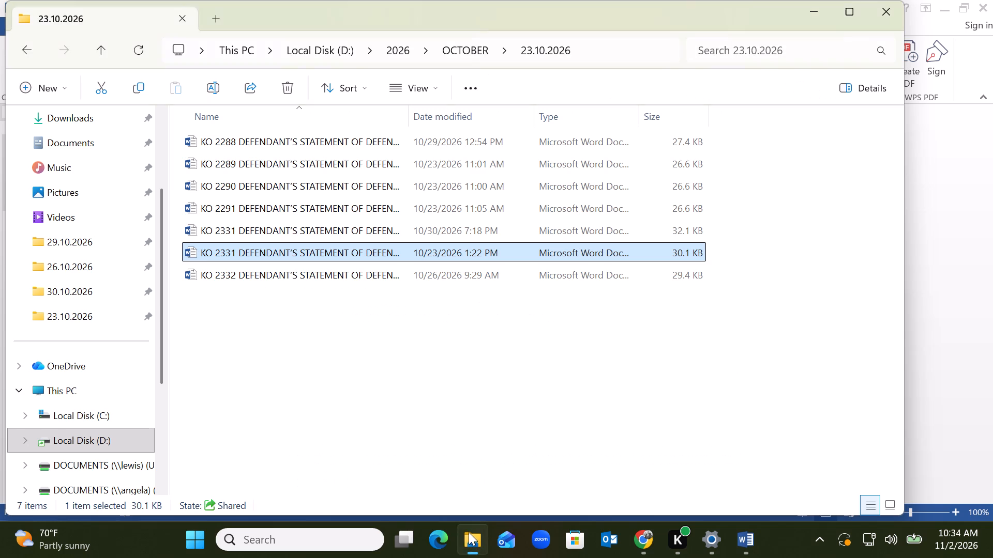
double_click(264, 276)
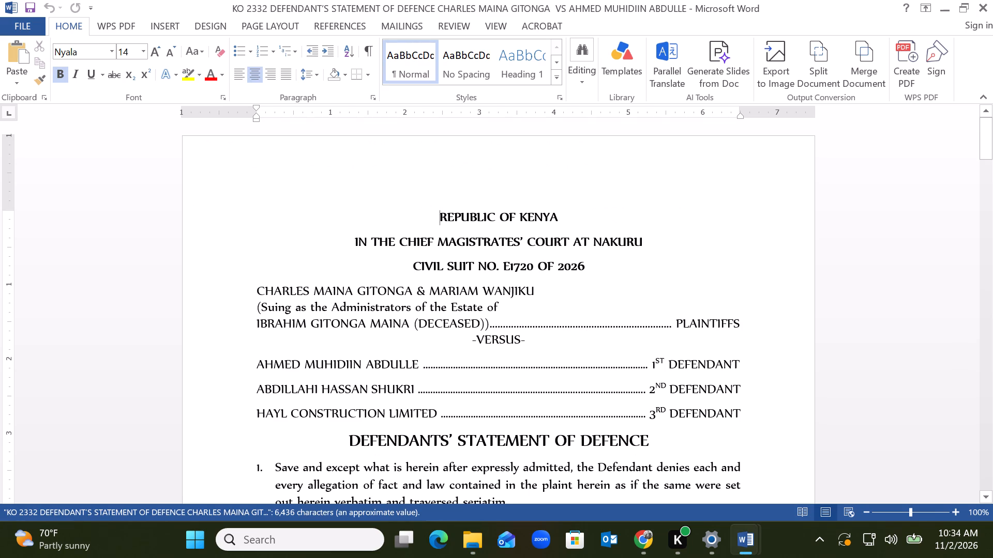
scroll(266, 283, "down", 9)
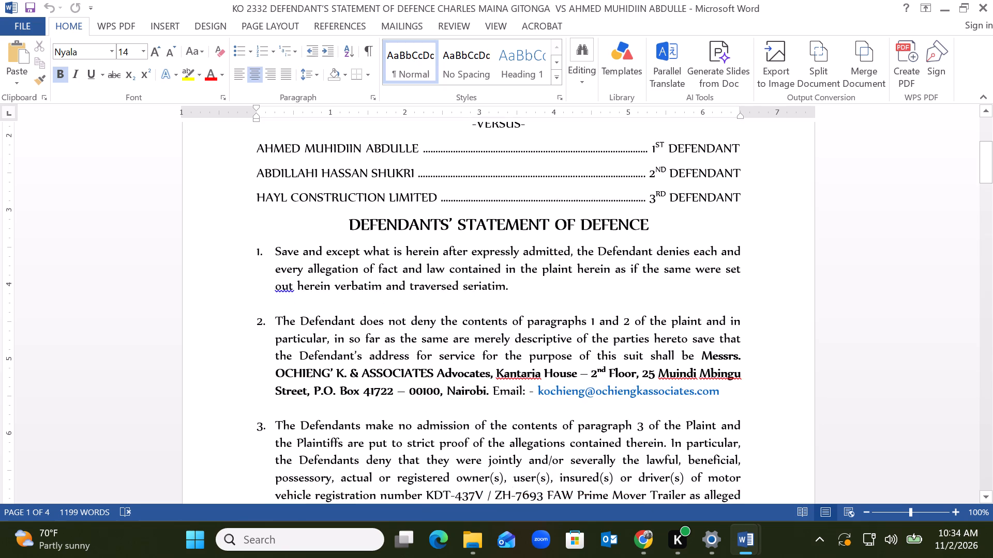
scroll(270, 280, "down", 20)
scroll(270, 280, "down", 20)
scroll(270, 280, "down", 20)
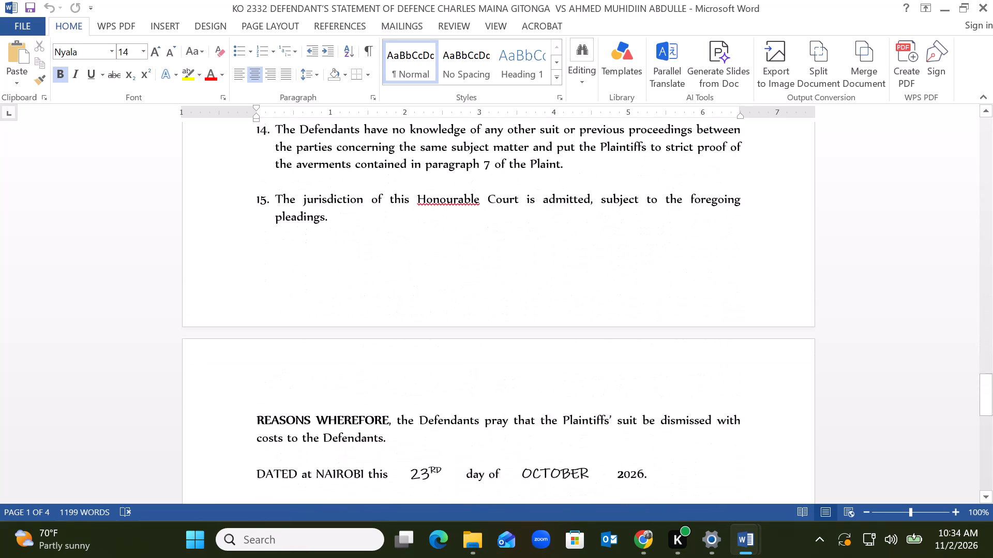
scroll(352, 288, "down", 20)
scroll(352, 288, "down", 3)
Browse the OCTOBER subfolders 22.10.2026, 21.10.2026 and 19.10.2026 for earlier defence or witness documents.
left_click(470, 532)
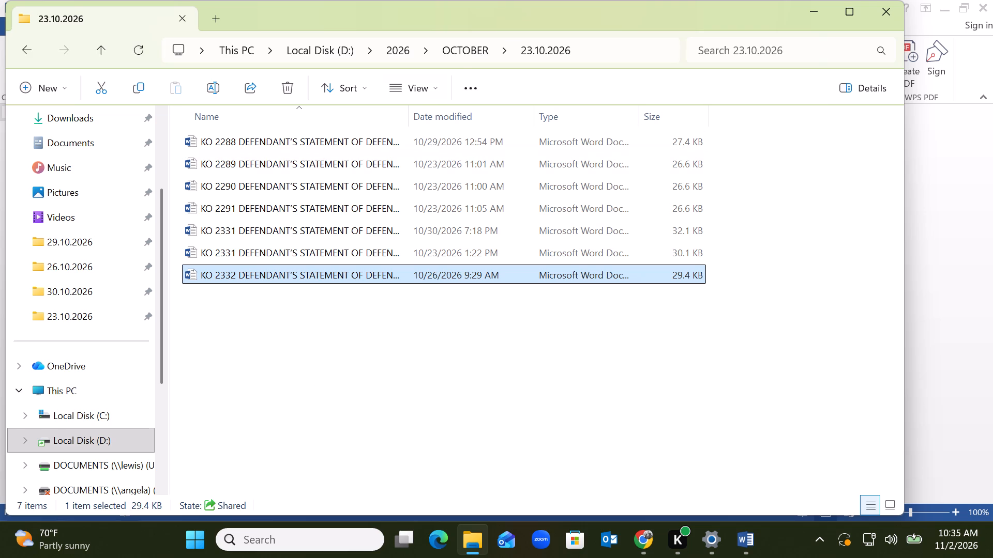
left_click(469, 49)
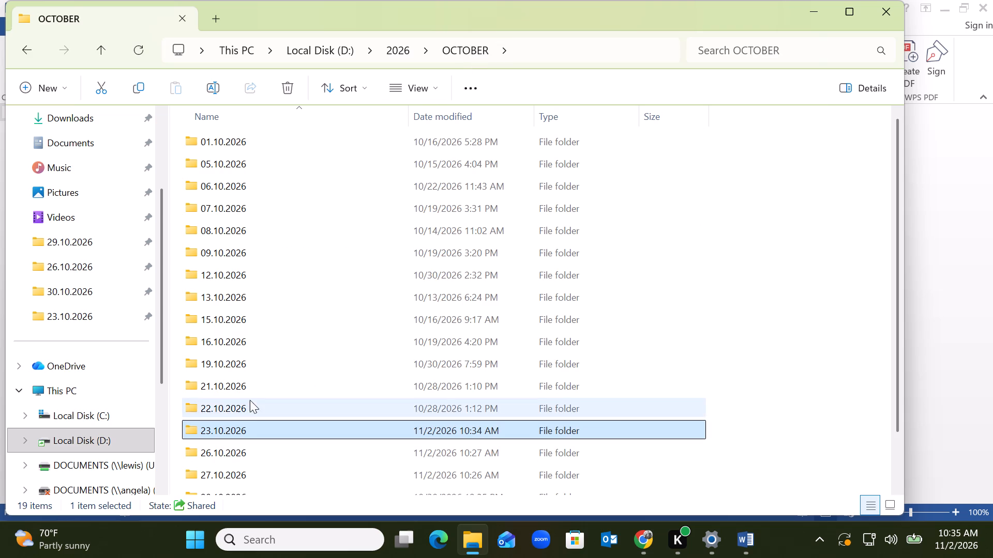
double_click(251, 409)
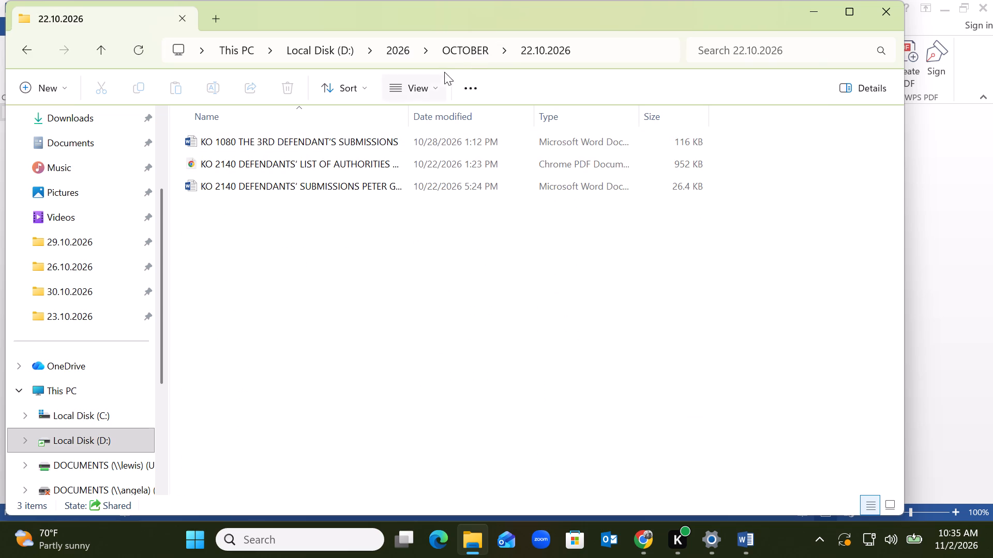
left_click(463, 55)
double_click(228, 388)
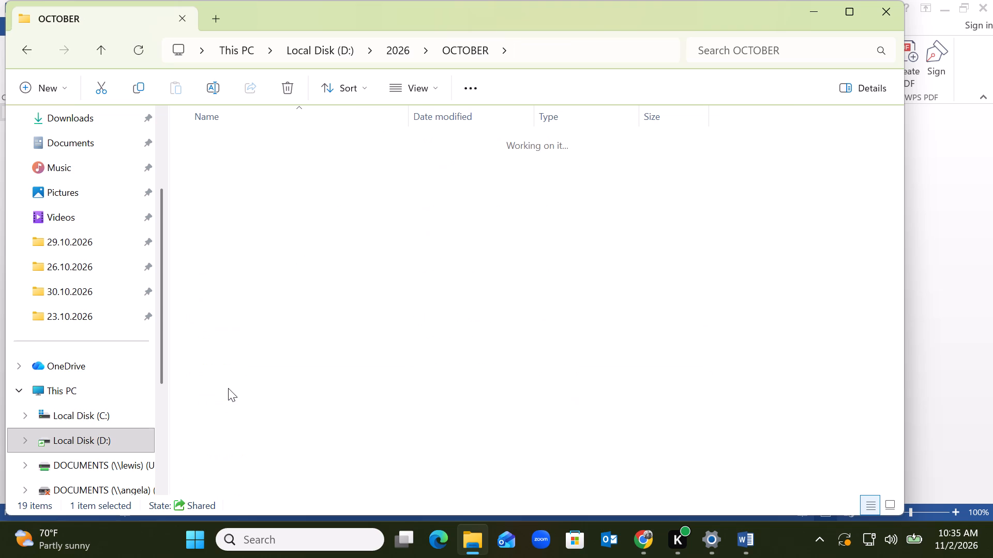
left_click(464, 51)
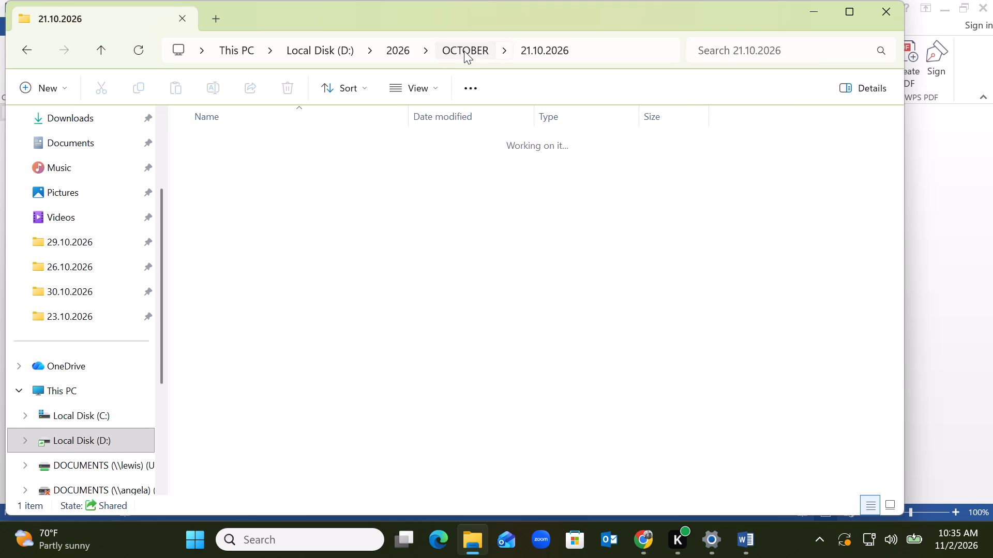
double_click(237, 368)
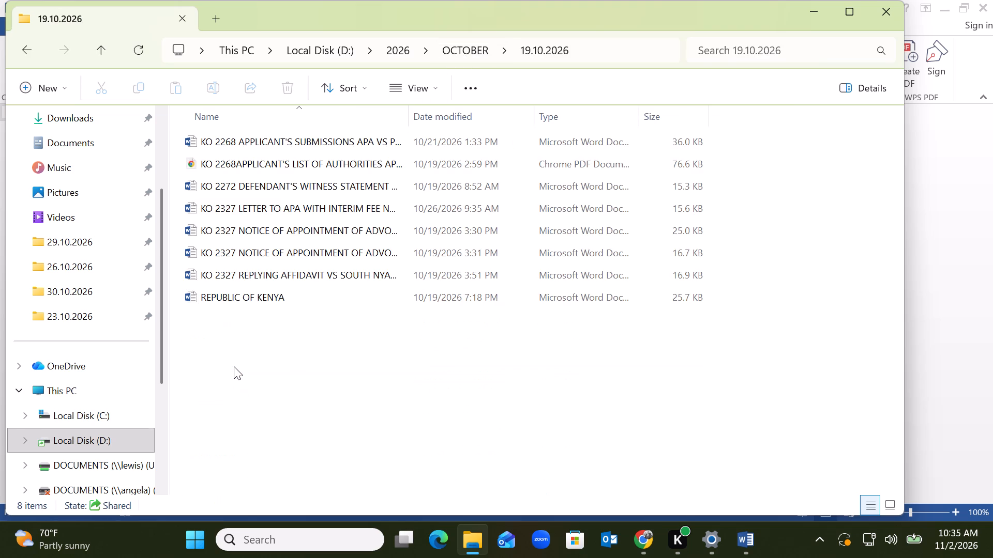
double_click(311, 185)
scroll(423, 261, "down", 8)
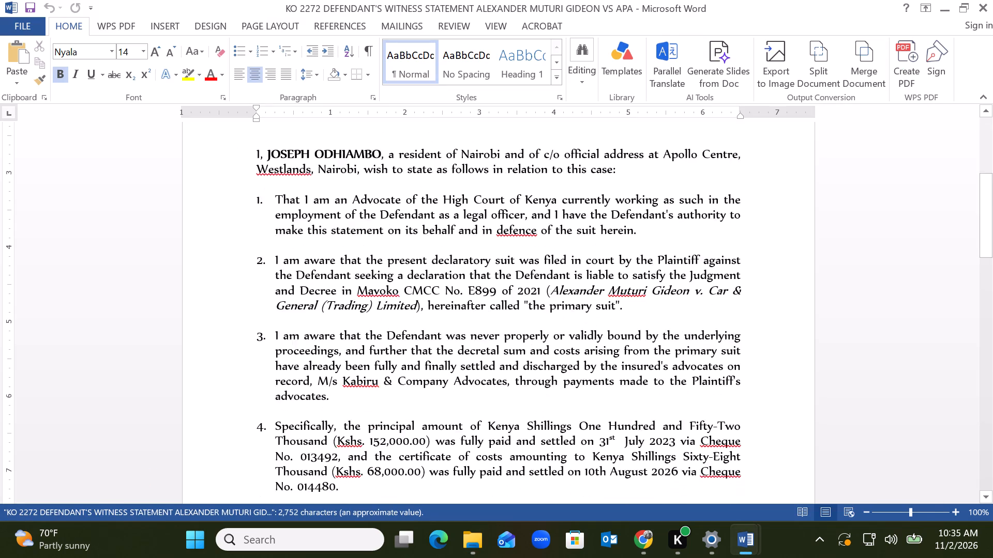
scroll(416, 272, "down", 20)
scroll(416, 272, "down", 20)
scroll(416, 272, "down", 5)
scroll(410, 274, "up", 5)
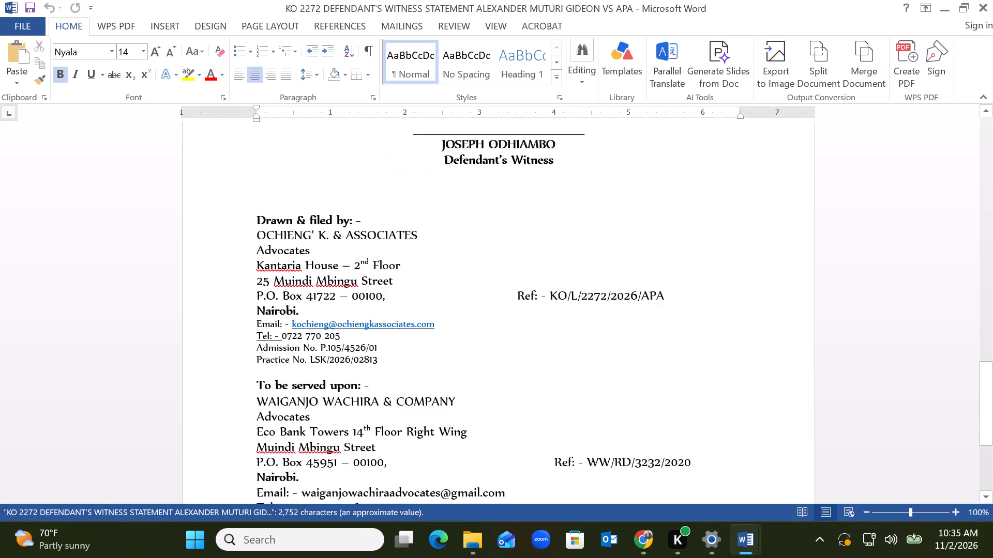
scroll(410, 274, "up", 18)
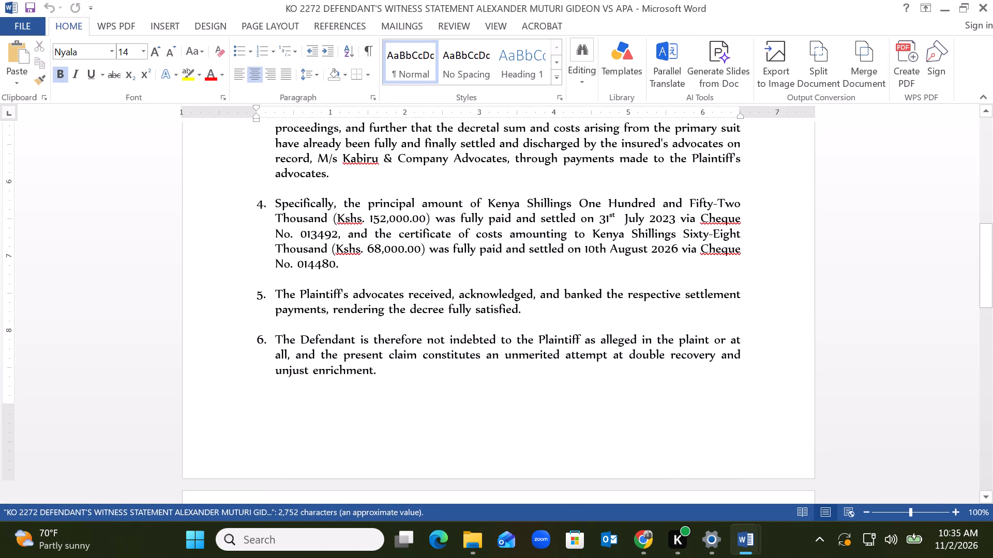
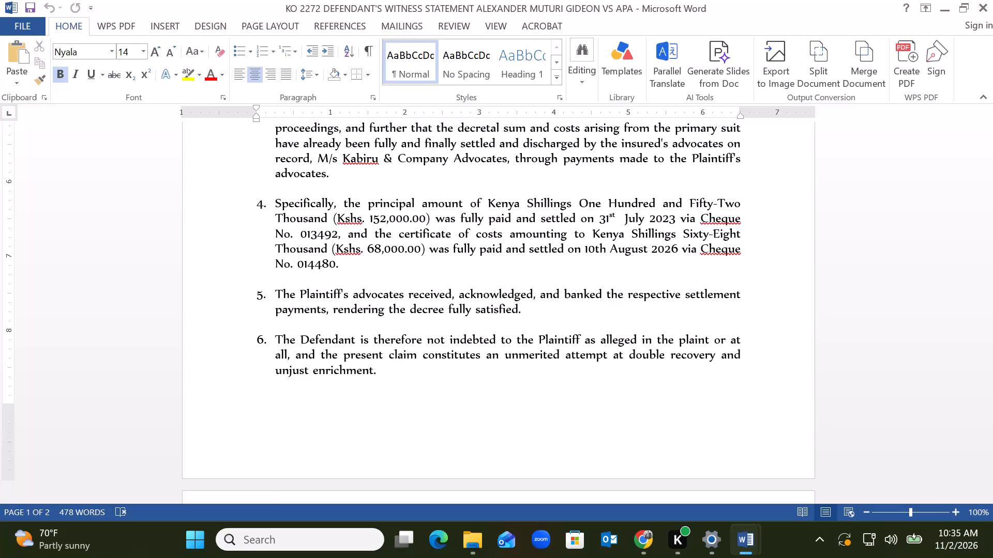
Close KO 2272 and the other reference documents, keeping only the KO 2294 list and the unsaved KO 2329 defence open.
left_click(986, 0)
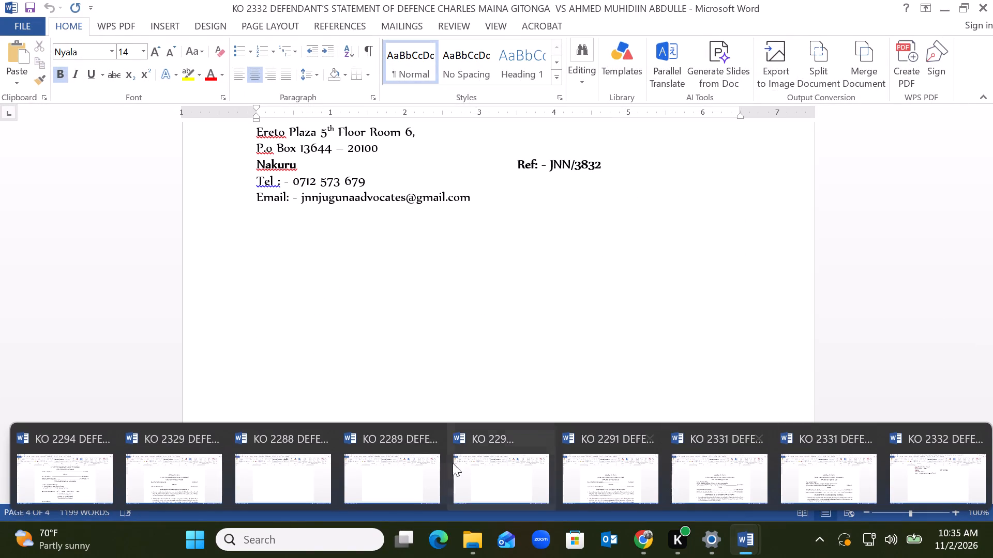
left_click(217, 440)
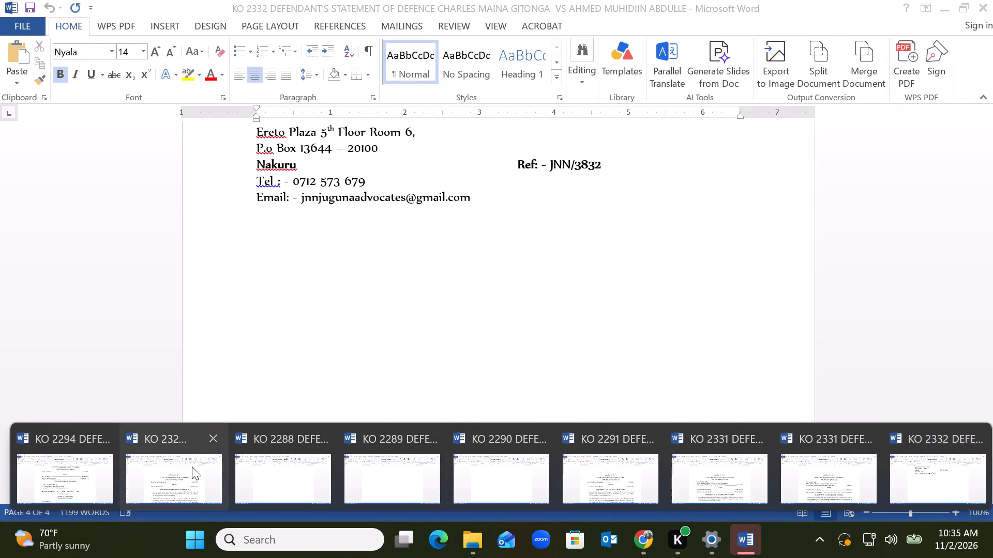
left_click(191, 467)
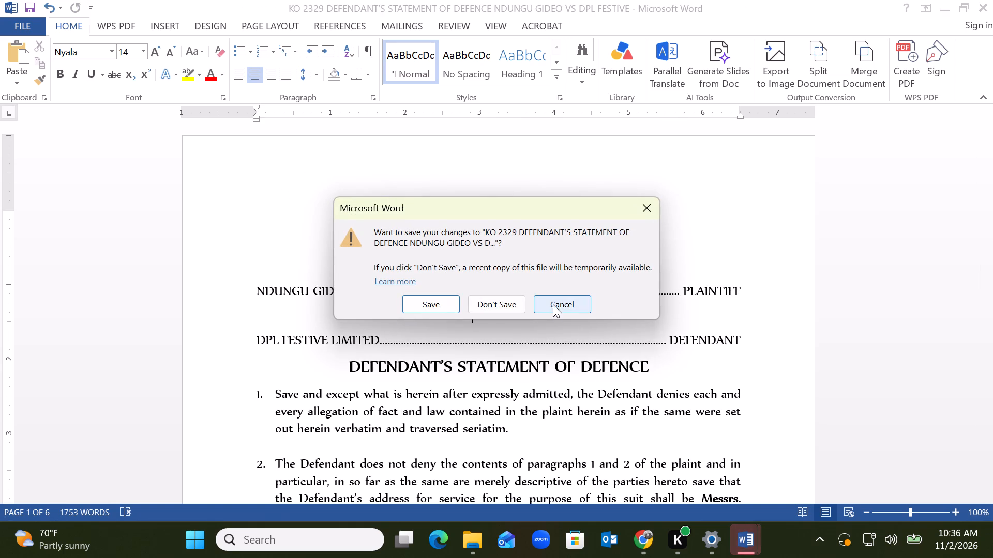
left_click(553, 304)
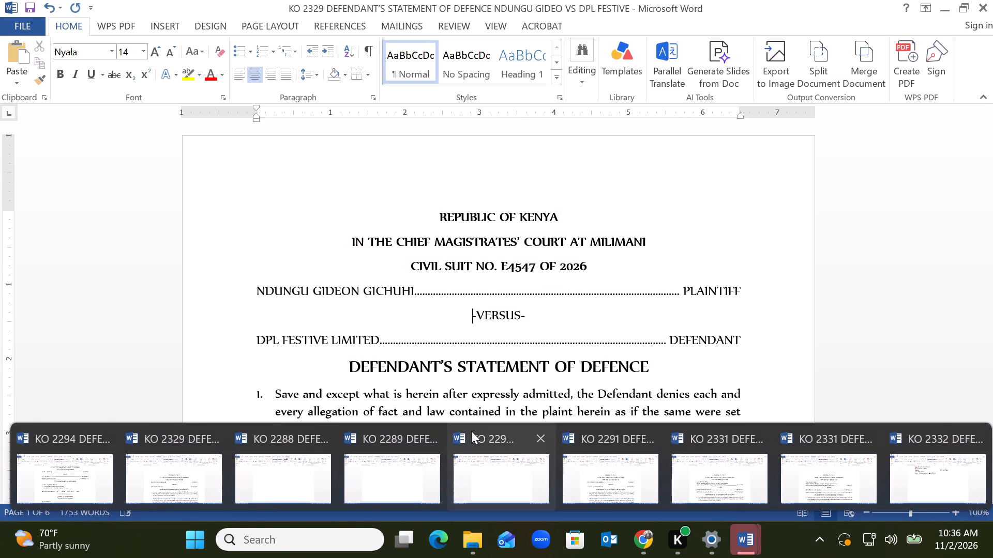
left_click(320, 440)
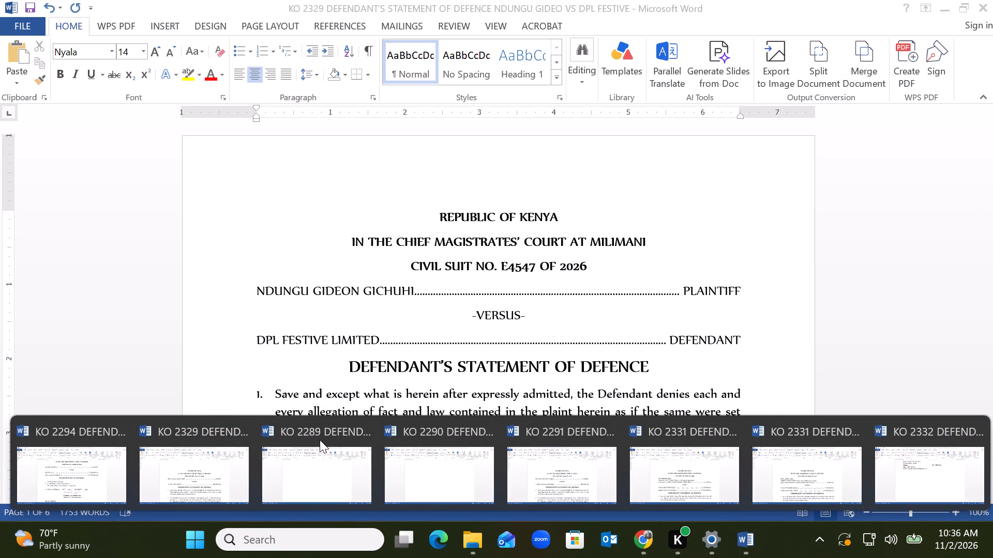
left_click(369, 429)
left_click(419, 423)
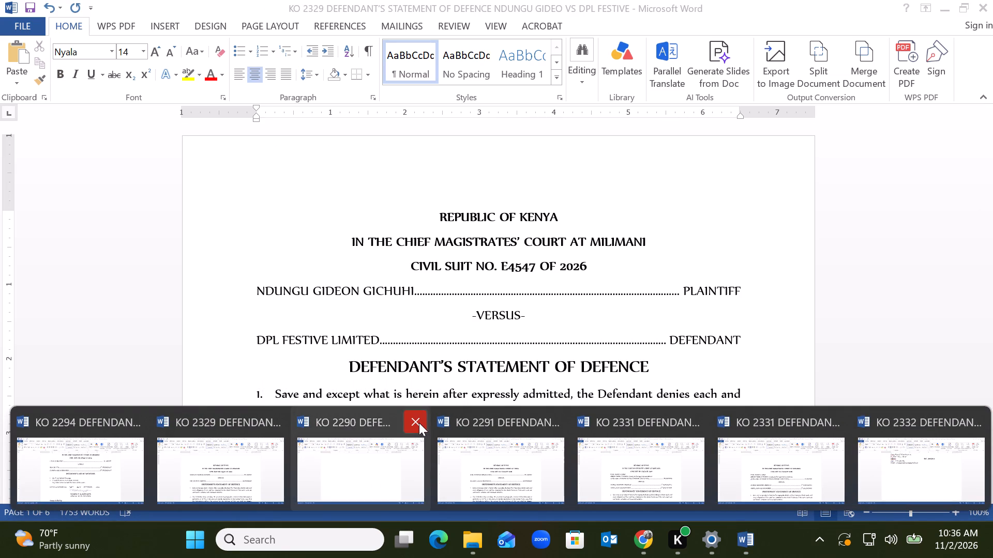
left_click(502, 413)
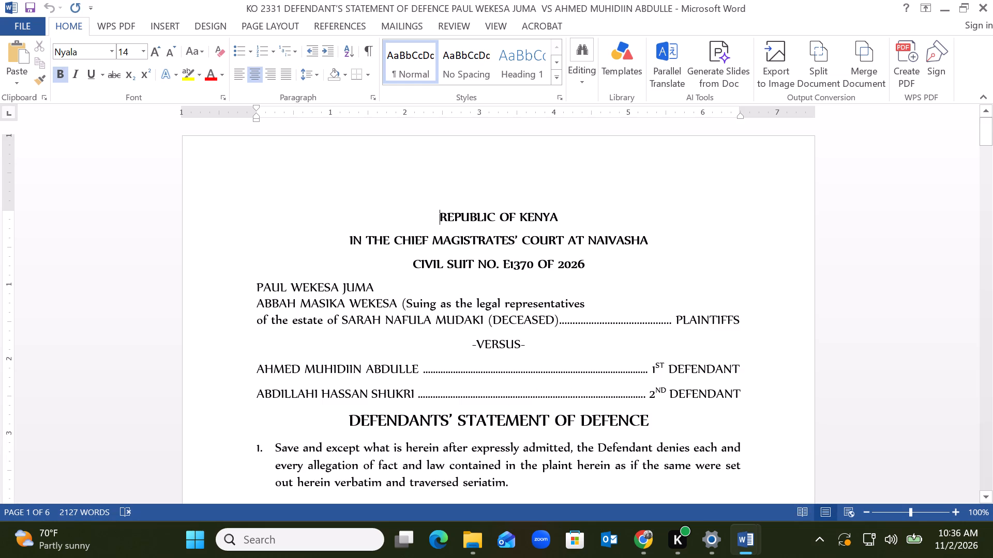
left_click(979, 409)
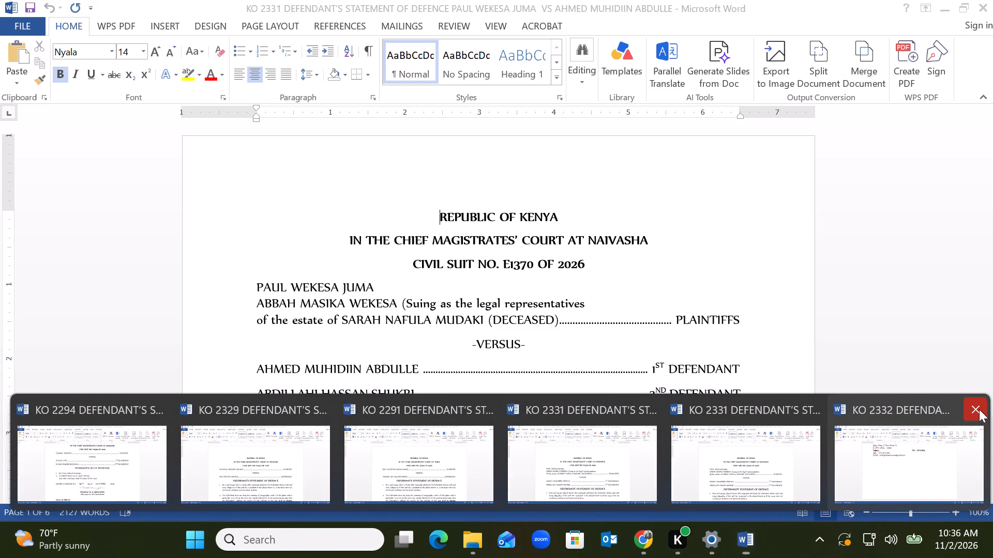
left_click(974, 408)
left_click(966, 406)
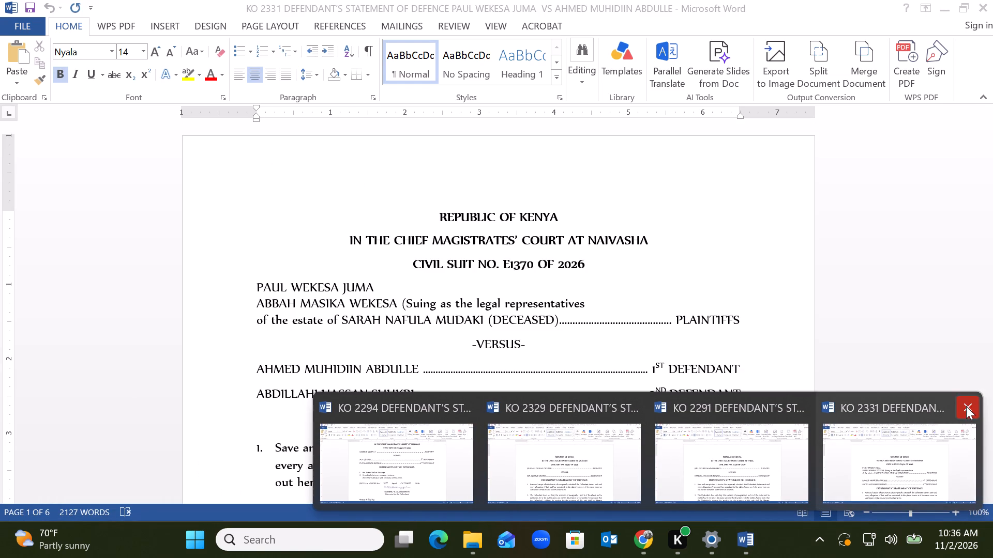
left_click(964, 408)
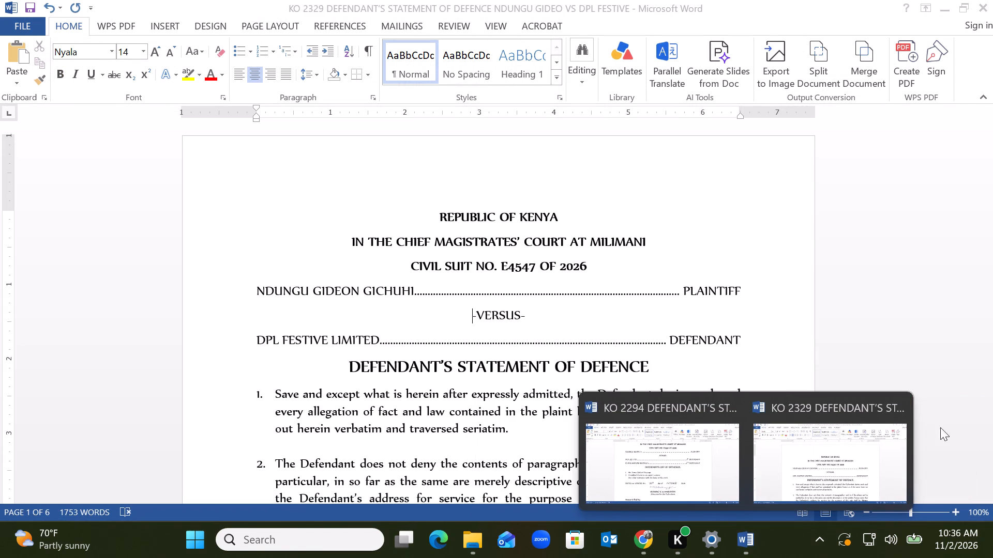
Browse the OCTOBER subfolders 16.10.2026, 15.10.2026, 13.10.2026 and 12.10.2026 for earlier defence or witness documents.
left_click(480, 540)
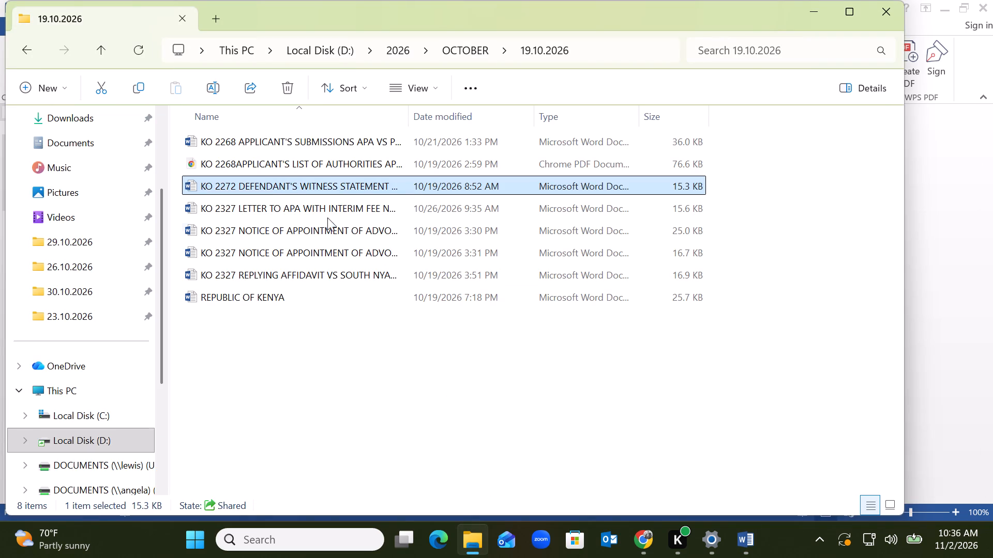
left_click(463, 51)
double_click(236, 338)
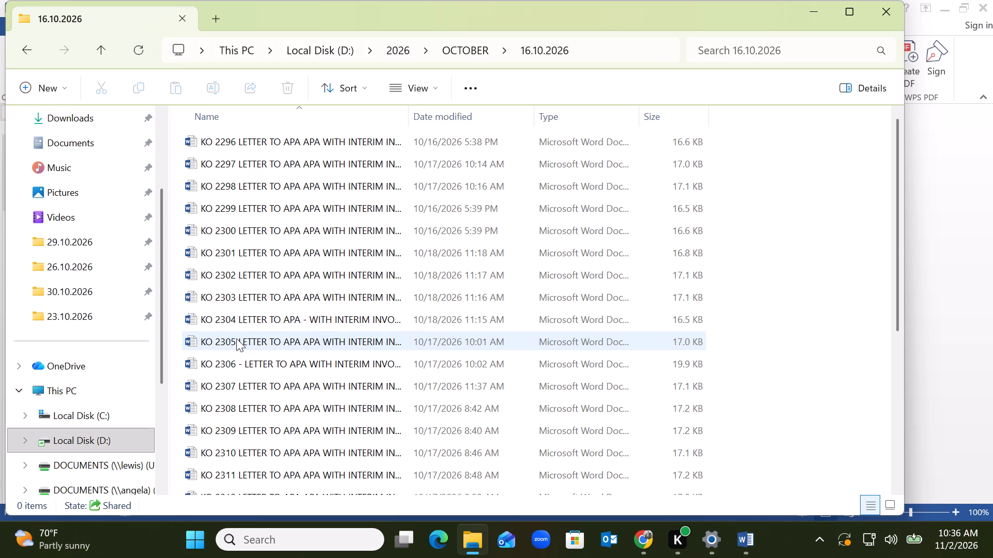
scroll(320, 231, "down", 5)
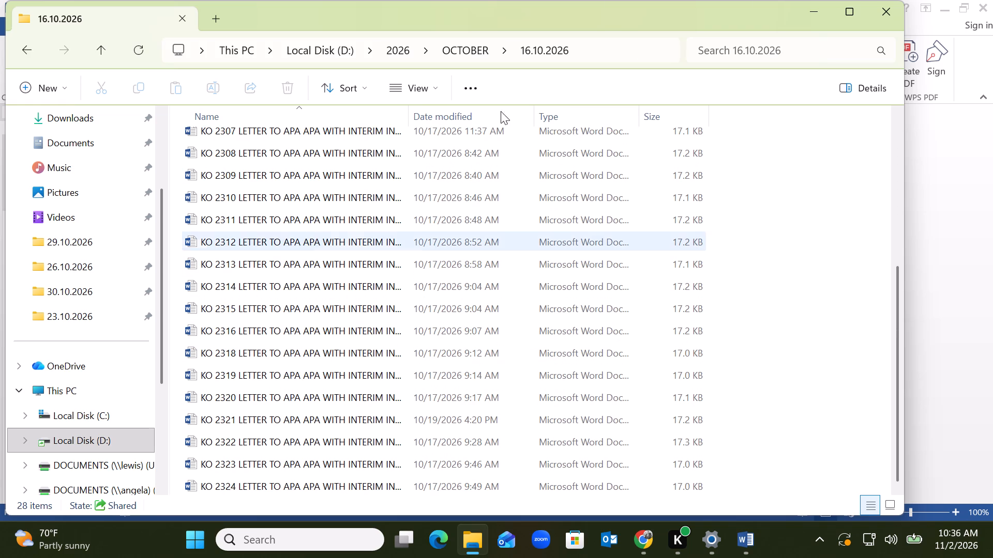
left_click(455, 51)
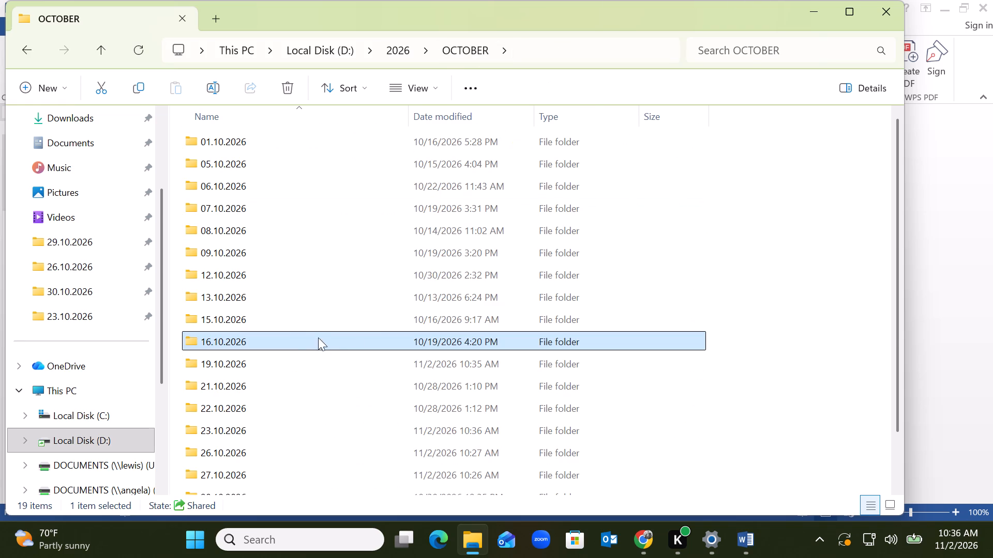
double_click(297, 322)
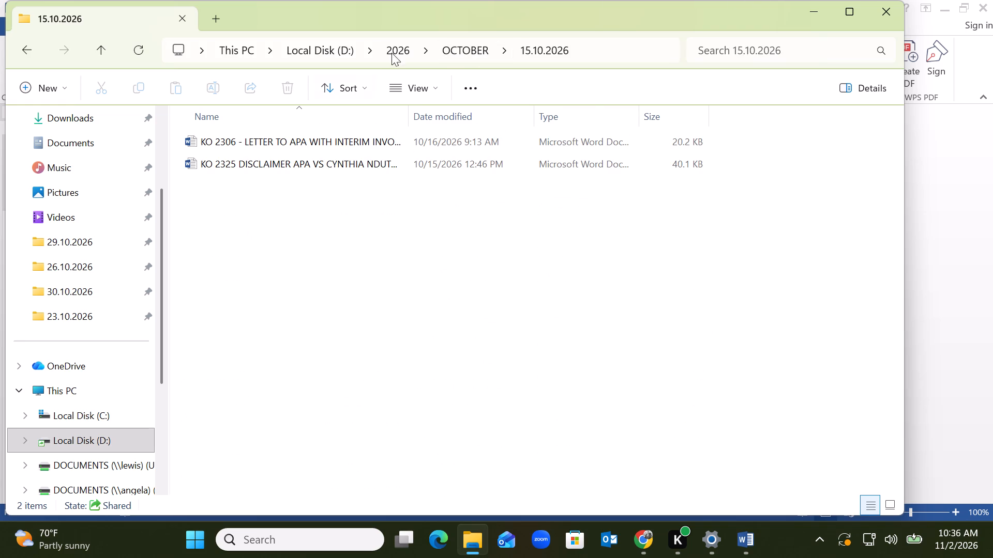
left_click(461, 48)
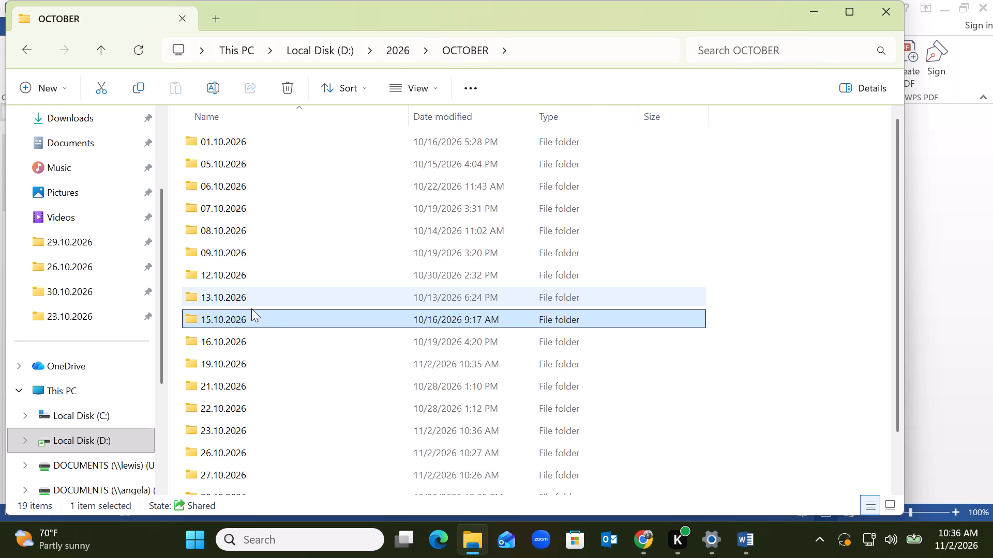
double_click(251, 301)
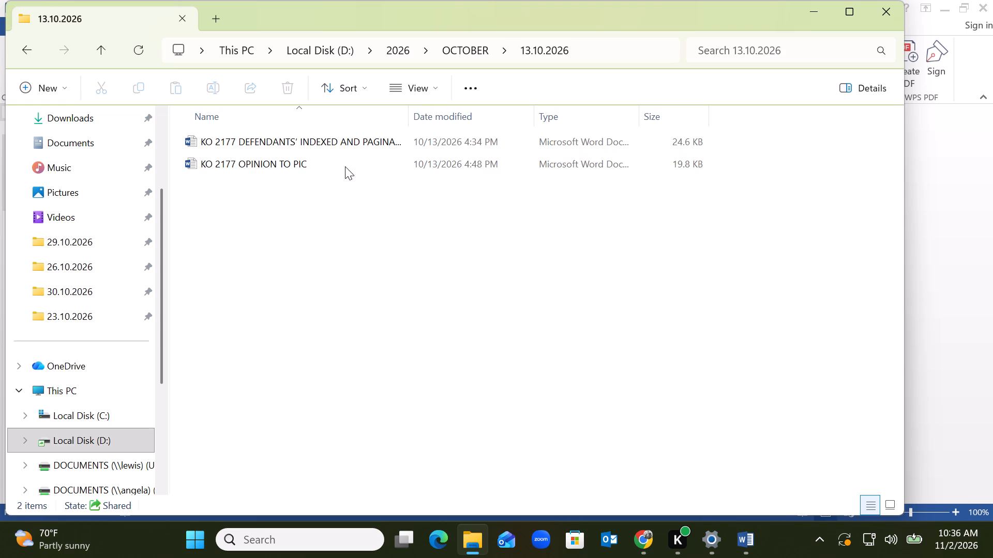
left_click(459, 48)
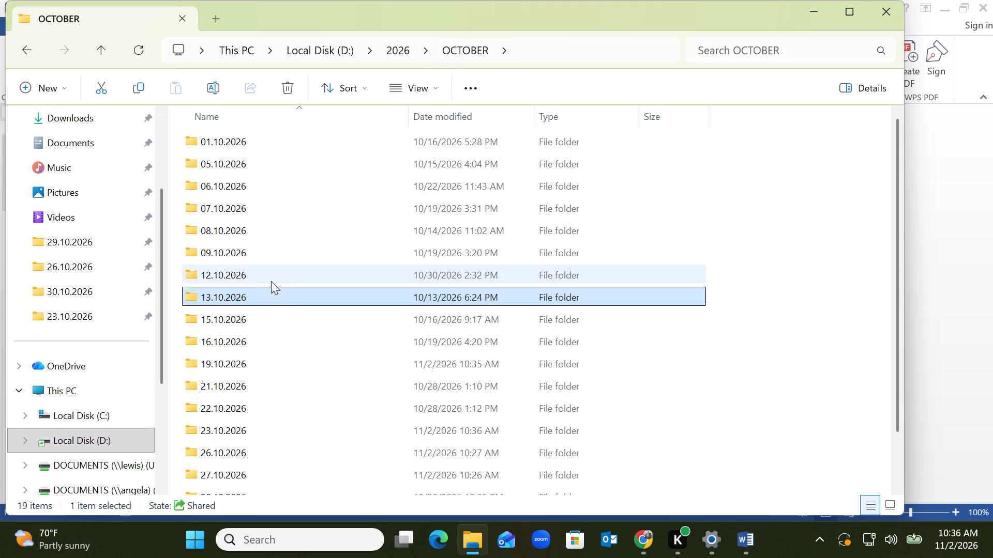
double_click(270, 274)
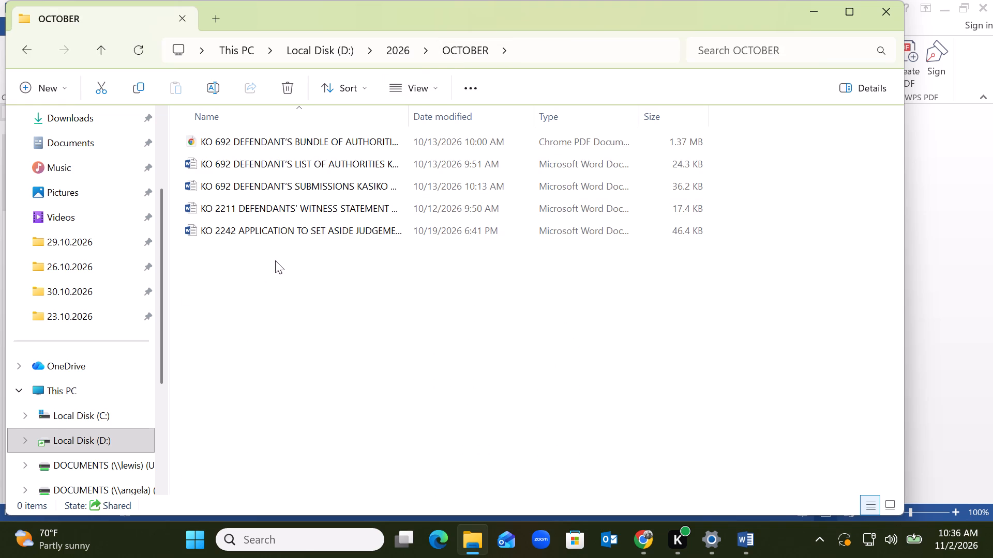
left_click(459, 55)
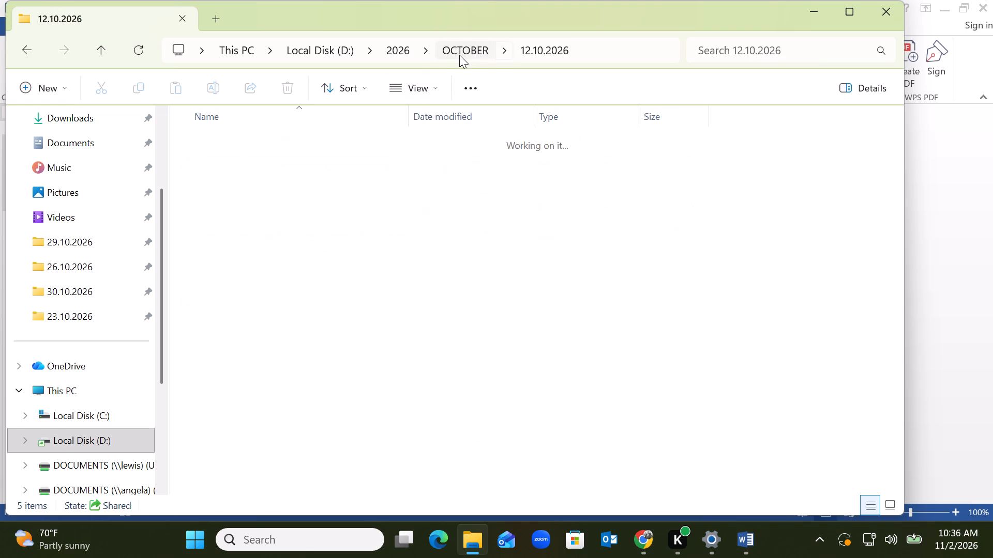
double_click(241, 250)
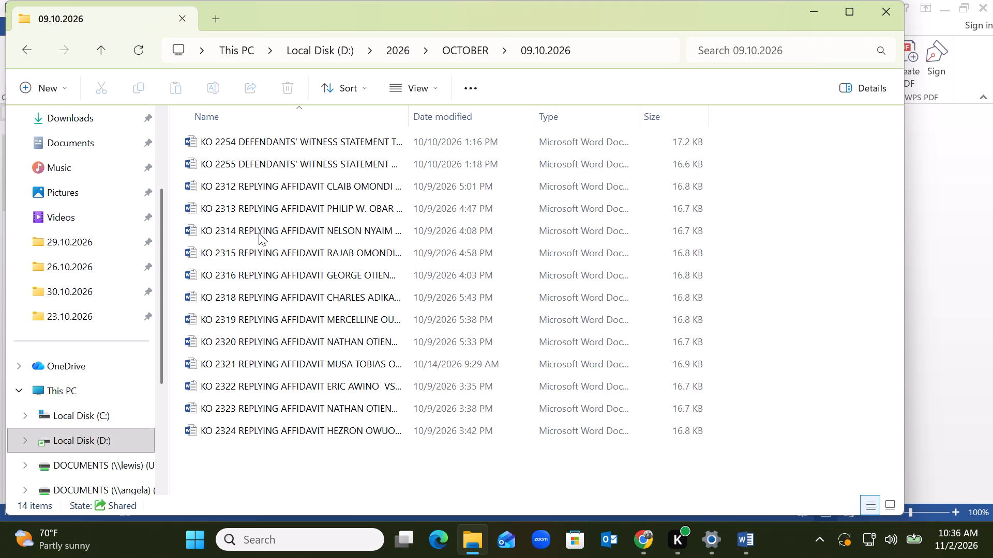
double_click(339, 138)
scroll(443, 304, "down", 11)
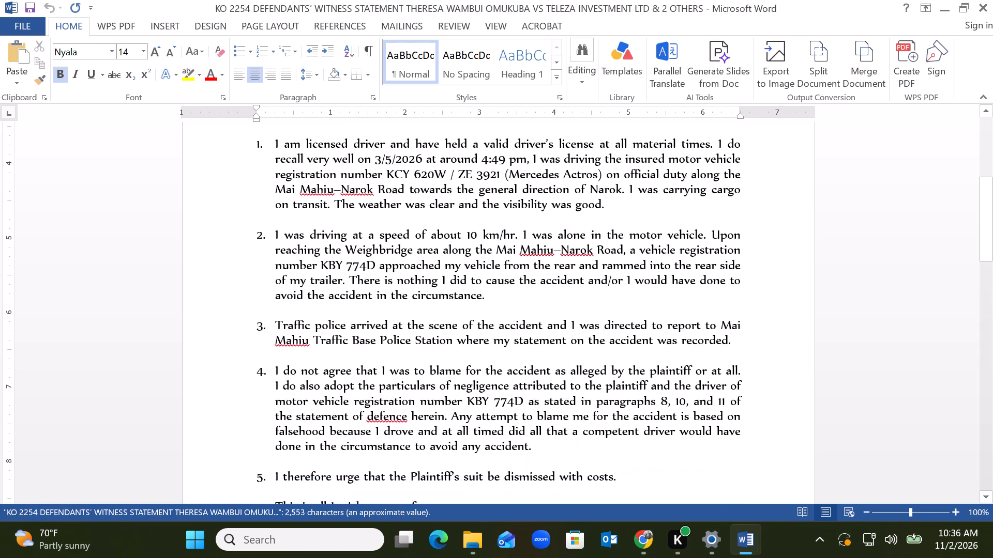
scroll(445, 316, "down", 20)
scroll(445, 316, "down", 10)
scroll(448, 316, "up", 10)
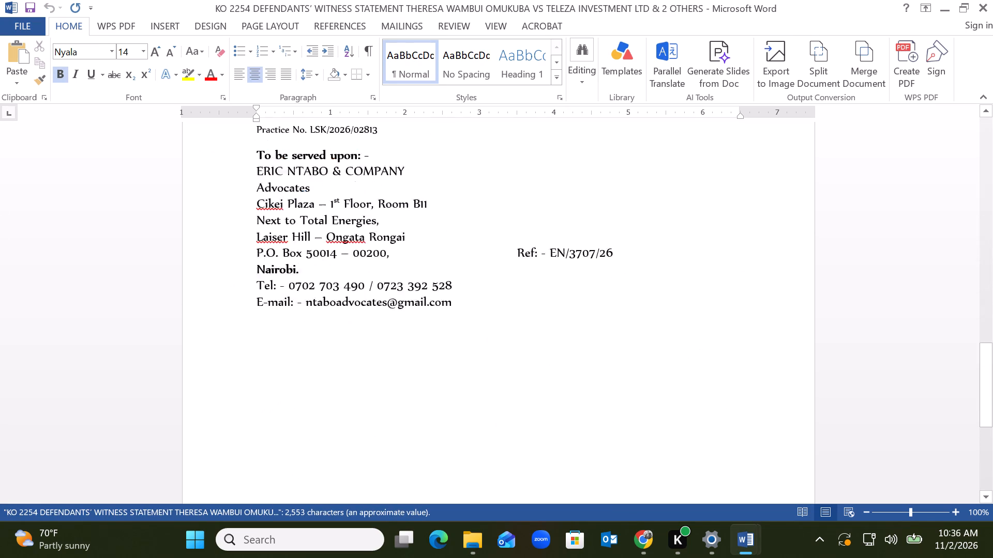
scroll(450, 316, "up", 19)
scroll(450, 316, "up", 8)
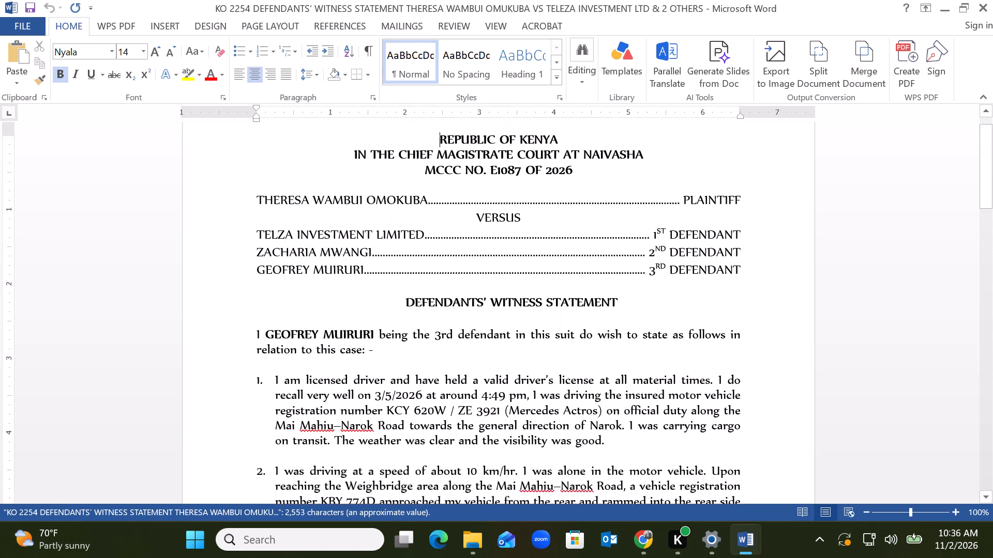
scroll(450, 316, "up", 3)
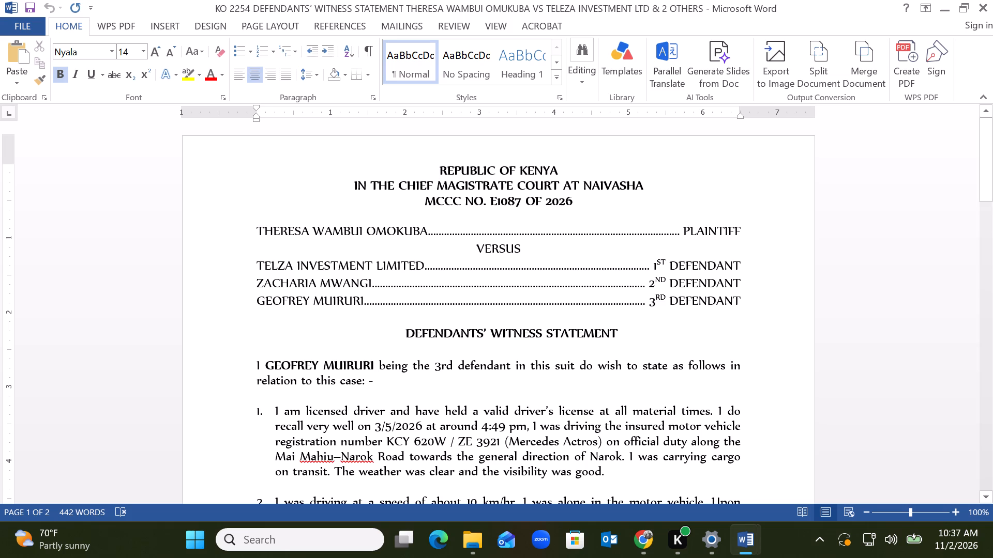
scroll(450, 342, "down", 4)
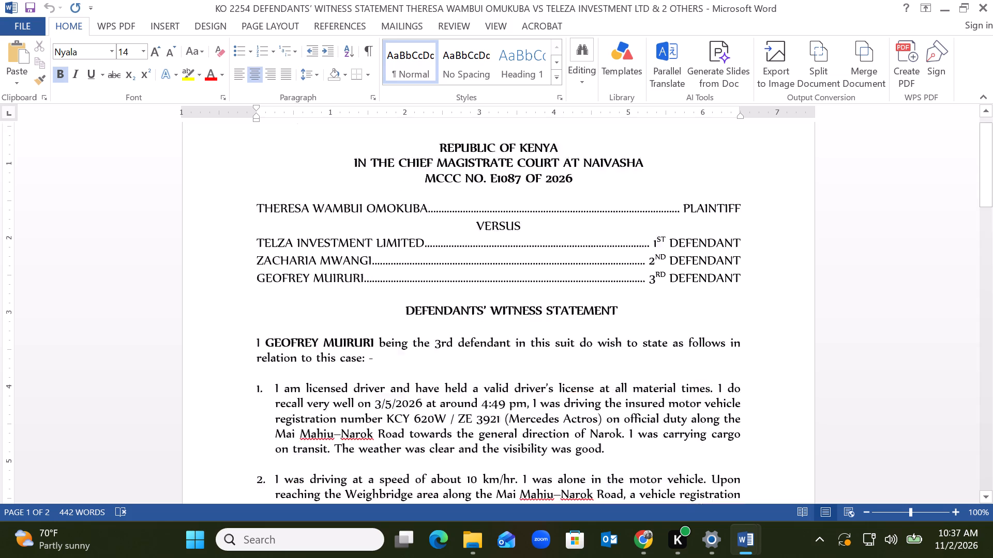
scroll(449, 345, "down", 12)
scroll(448, 355, "down", 15)
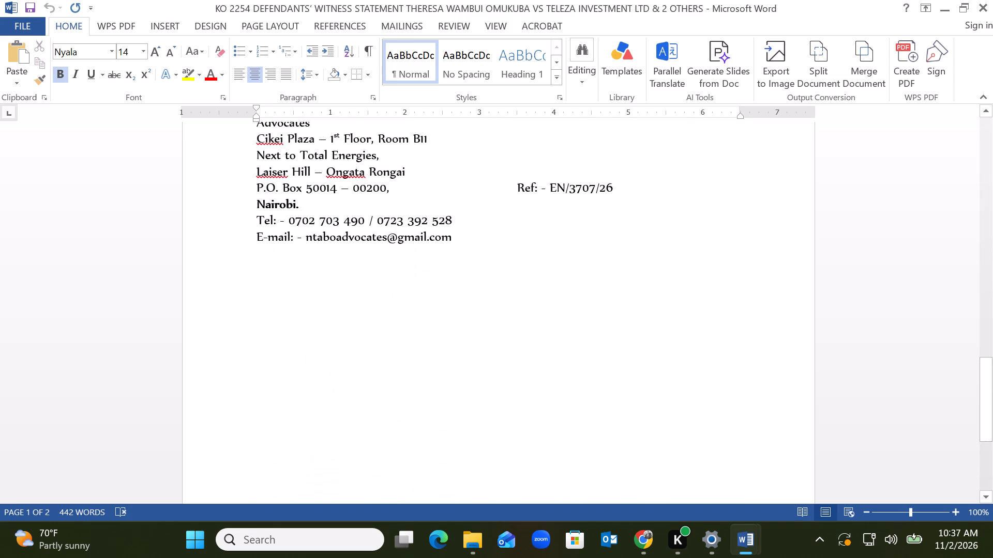
scroll(447, 361, "down", 8)
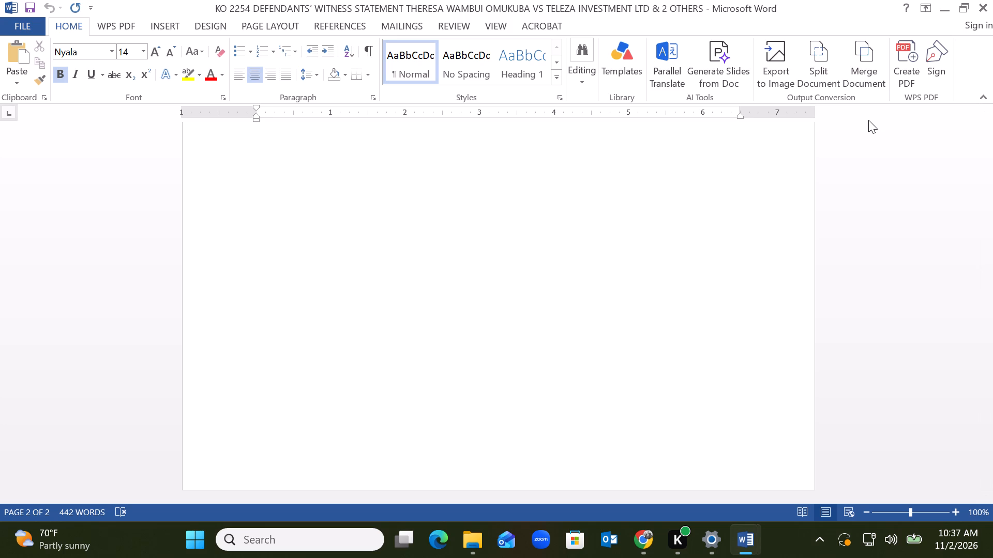
left_click(984, 9)
Browse the OCTOBER subfolders 08.10.2026 and 07.10.2026 for earlier defence or witness documents.
left_click(473, 541)
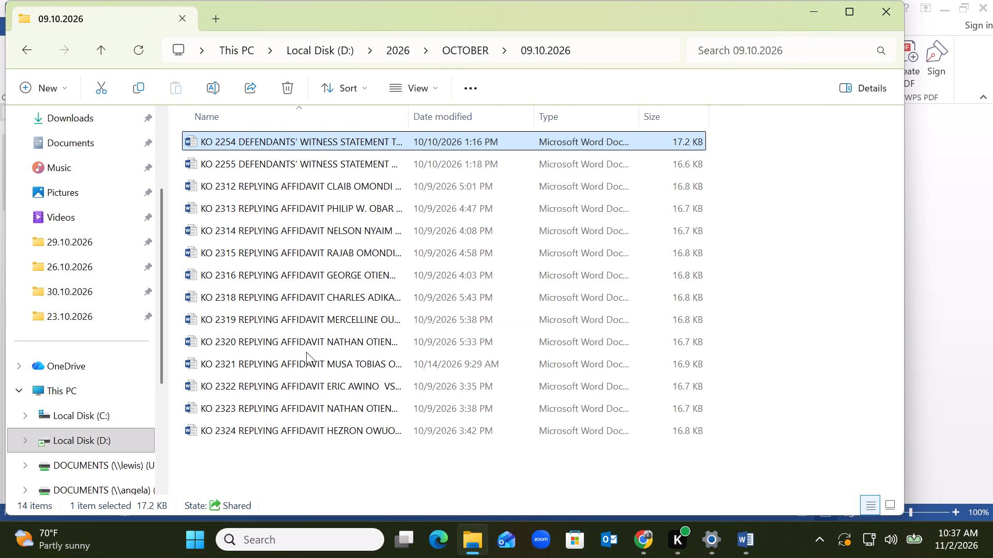
left_click(454, 42)
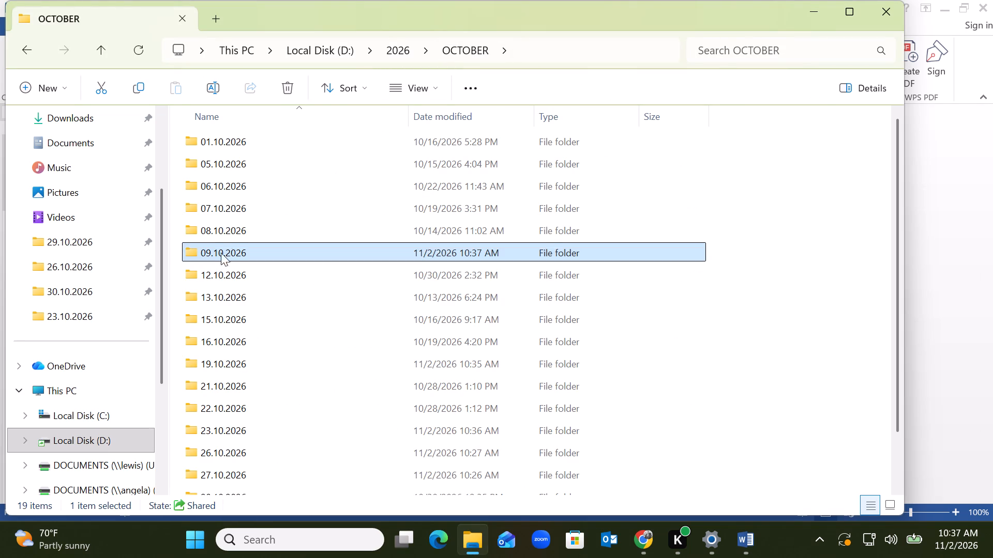
double_click(229, 230)
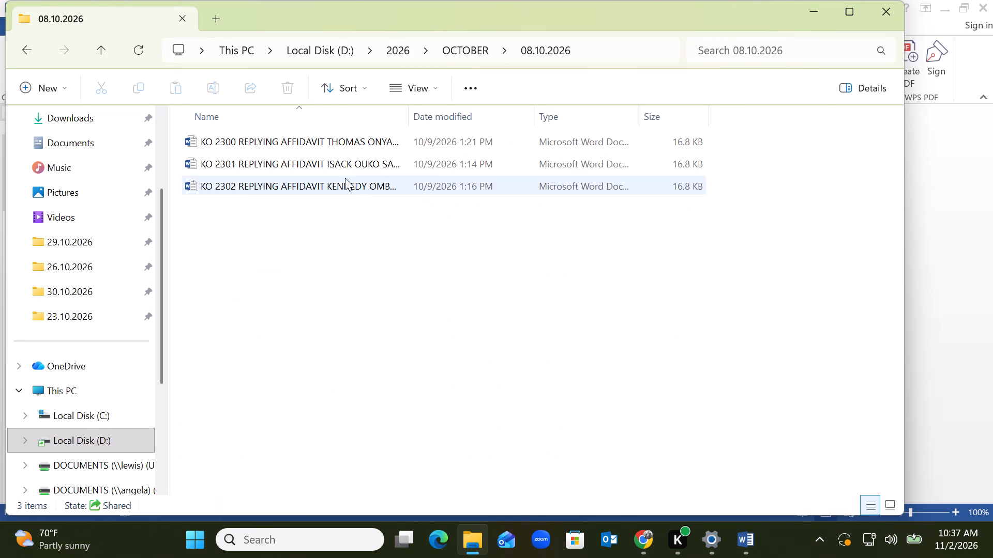
left_click(455, 63)
left_click(464, 48)
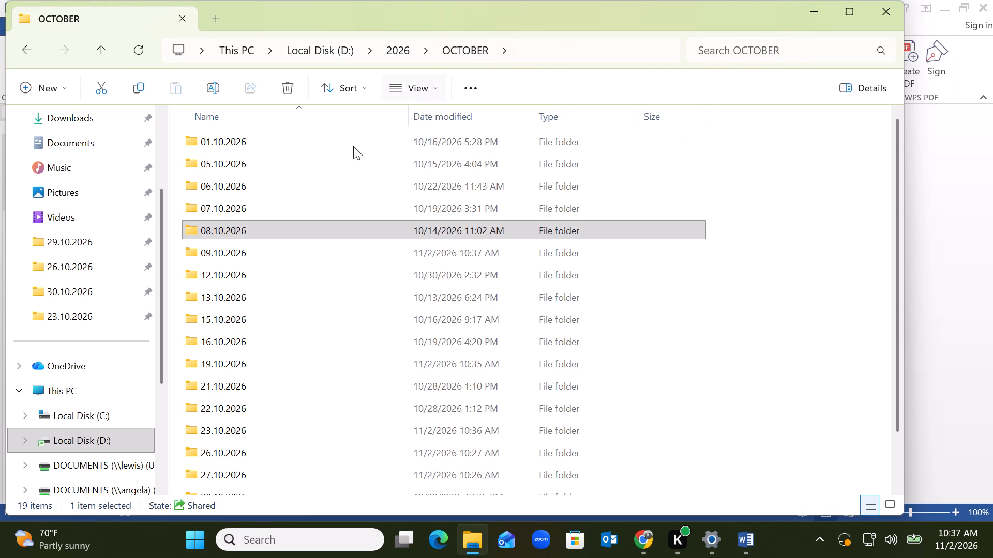
double_click(235, 207)
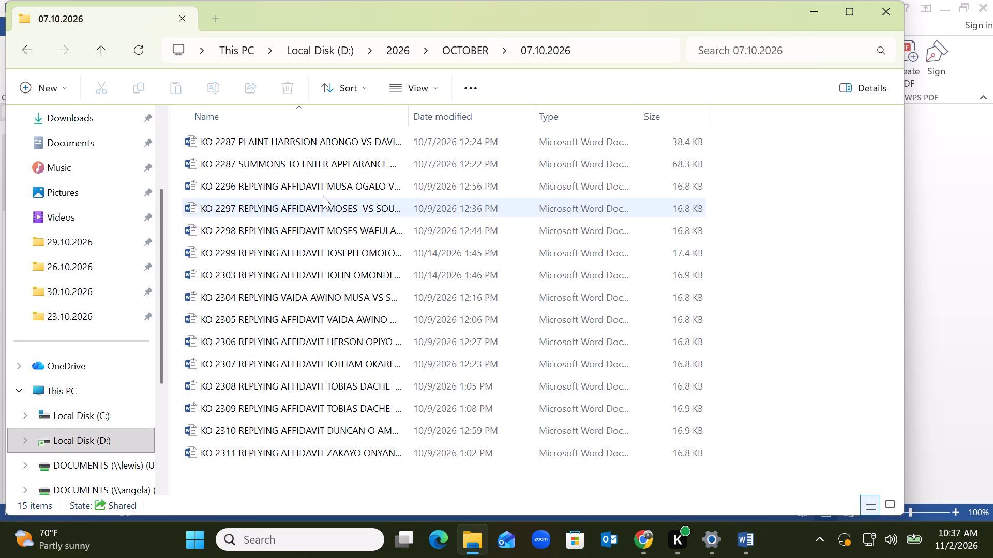
left_click(453, 49)
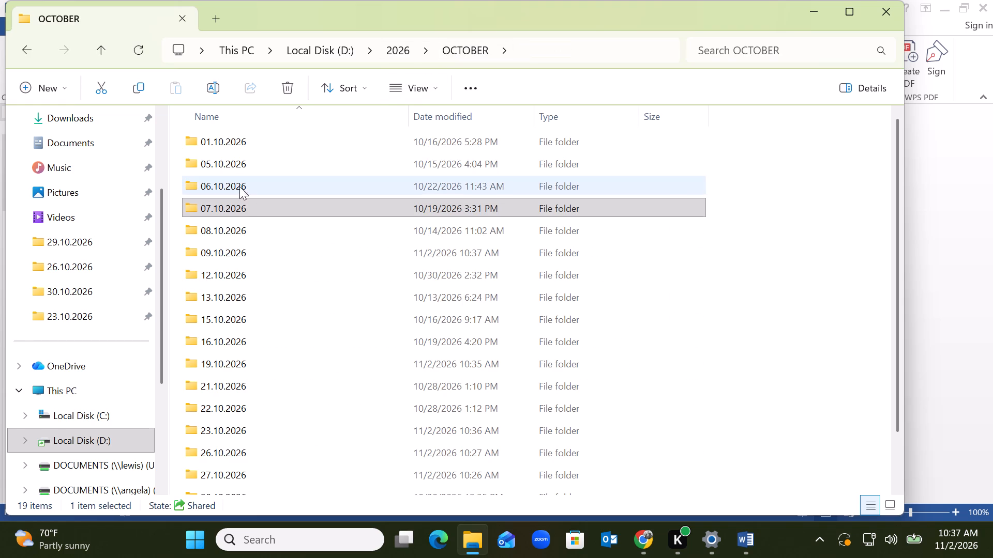
double_click(239, 185)
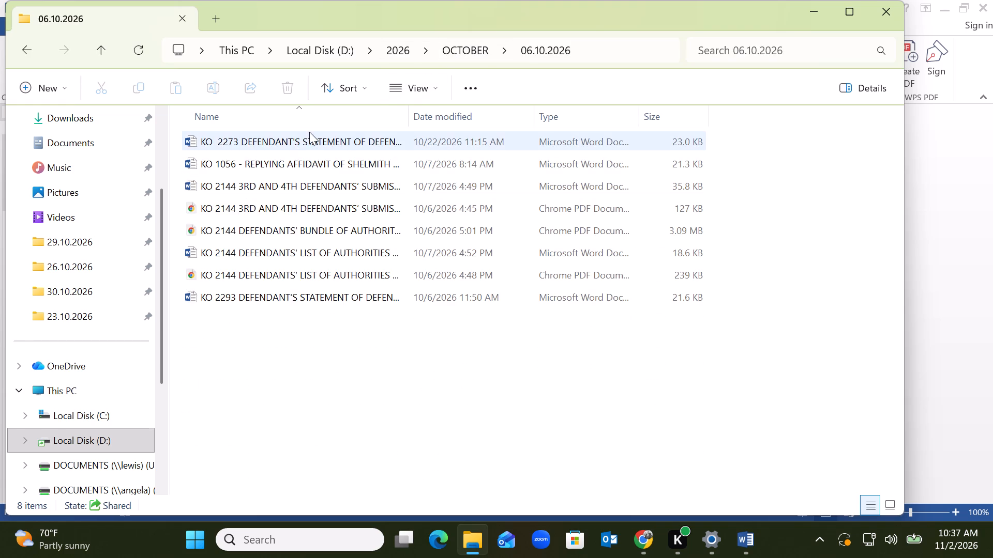
double_click(335, 141)
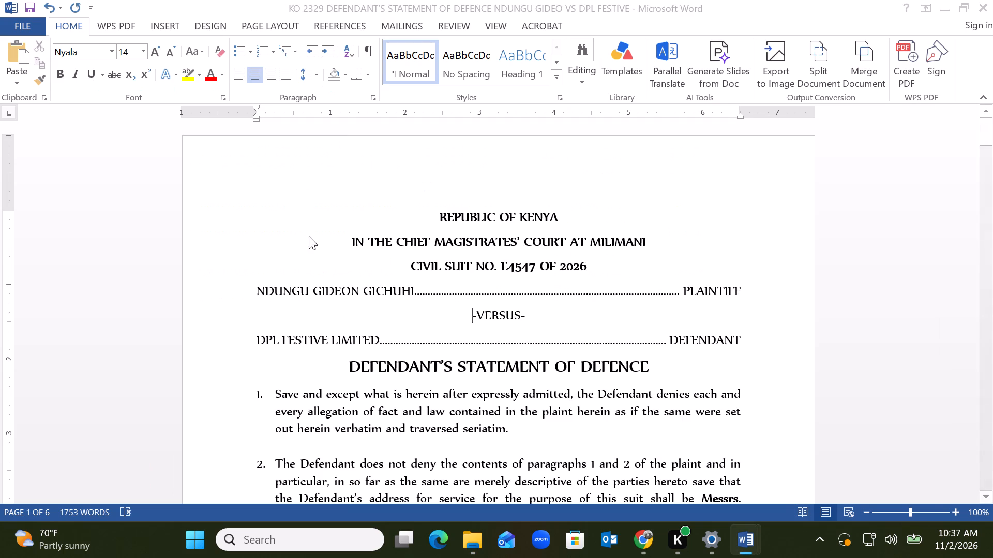
scroll(367, 317, "down", 20)
scroll(367, 317, "down", 19)
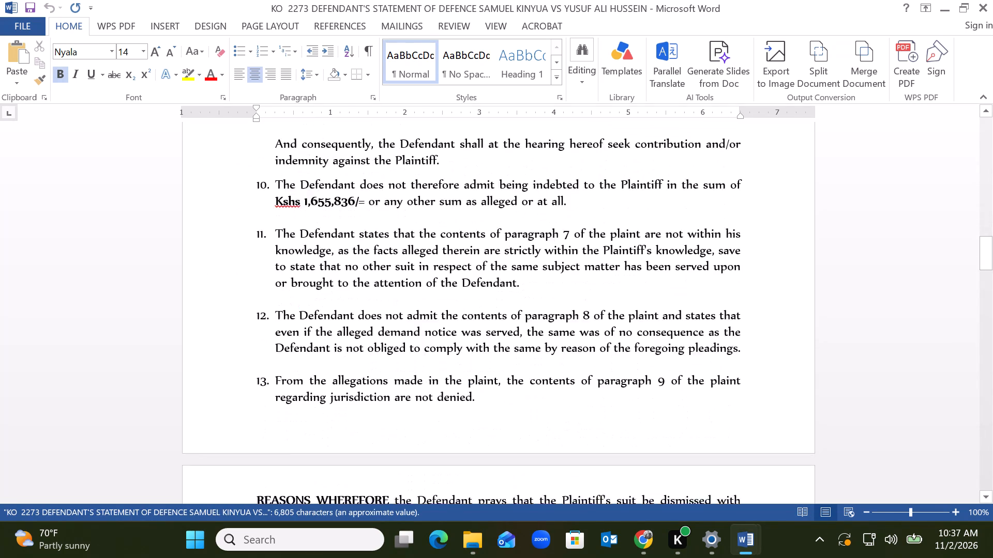
scroll(334, 272, "down", 20)
scroll(334, 272, "down", 14)
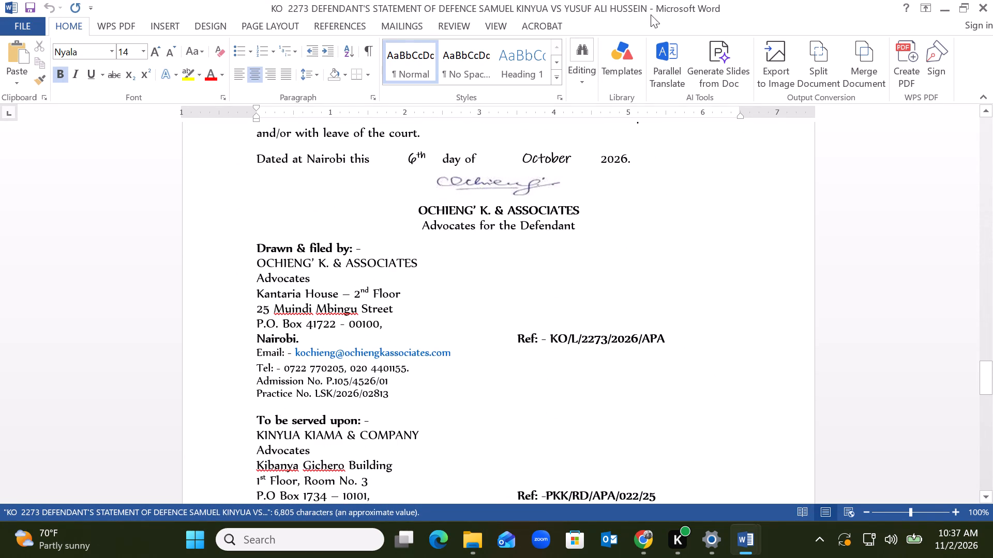
left_click(986, 0)
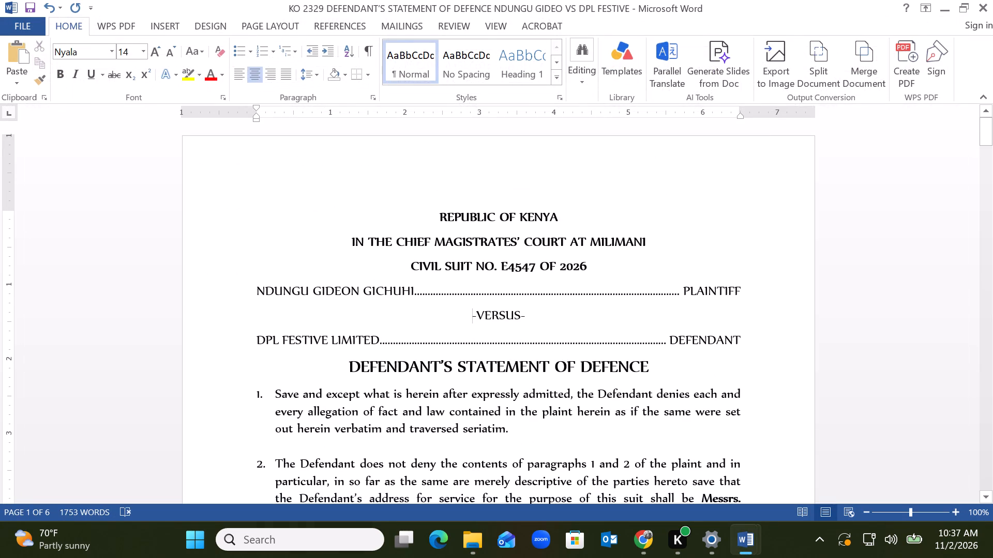
left_click(466, 532)
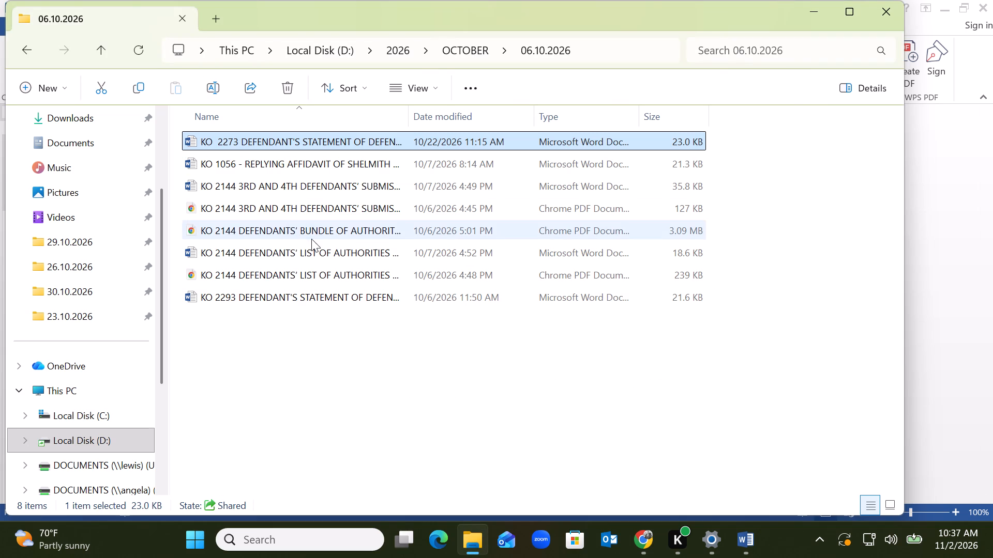
double_click(277, 297)
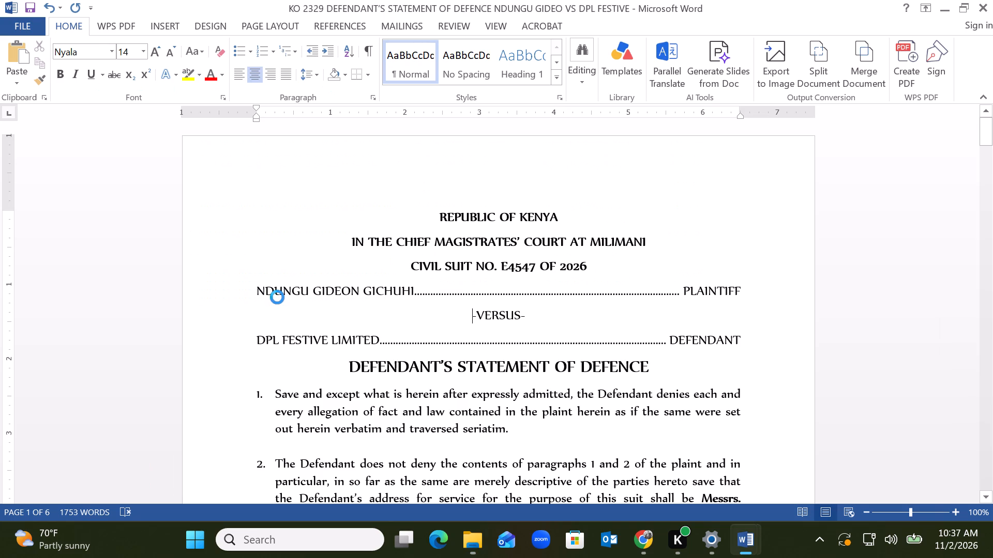
scroll(444, 280, "down", 5)
scroll(440, 288, "down", 18)
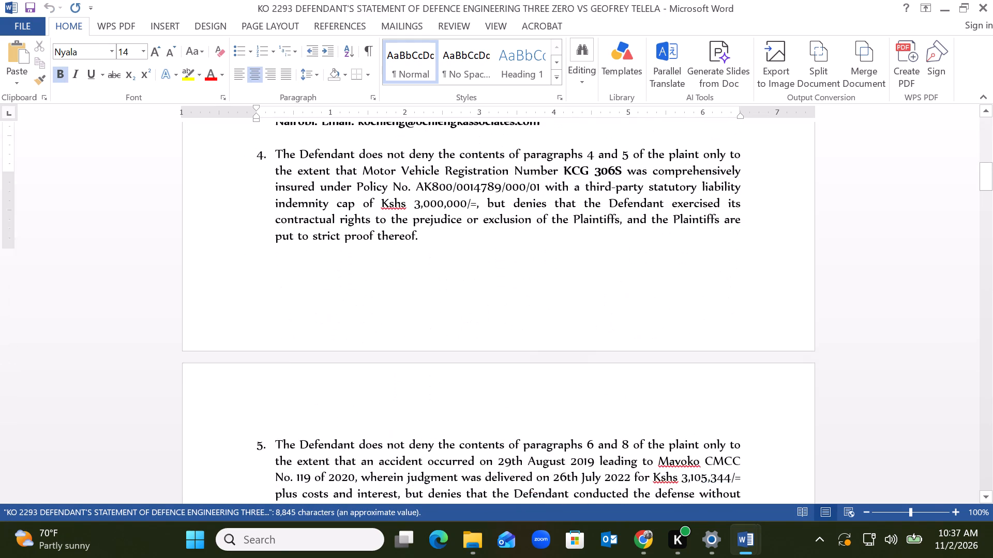
scroll(439, 285, "down", 20)
scroll(439, 285, "down", 20)
scroll(439, 285, "down", 12)
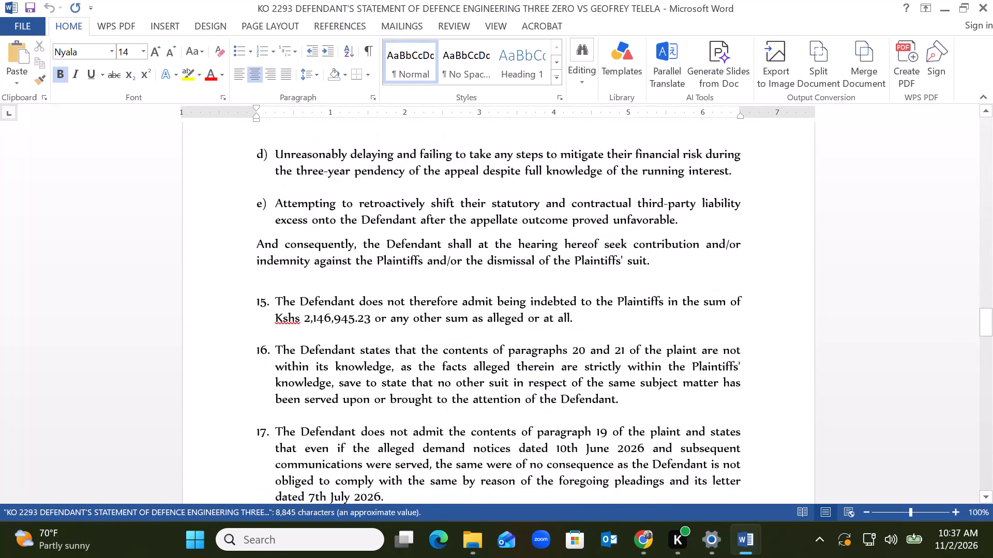
scroll(442, 264, "down", 8)
scroll(444, 262, "up", 1)
scroll(446, 266, "down", 20)
scroll(446, 266, "down", 16)
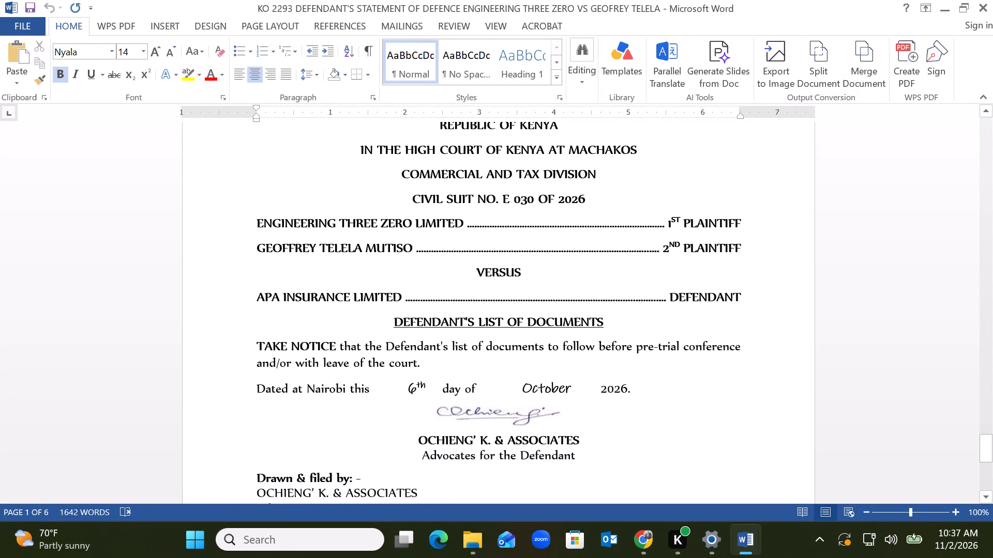
scroll(444, 277, "down", 2)
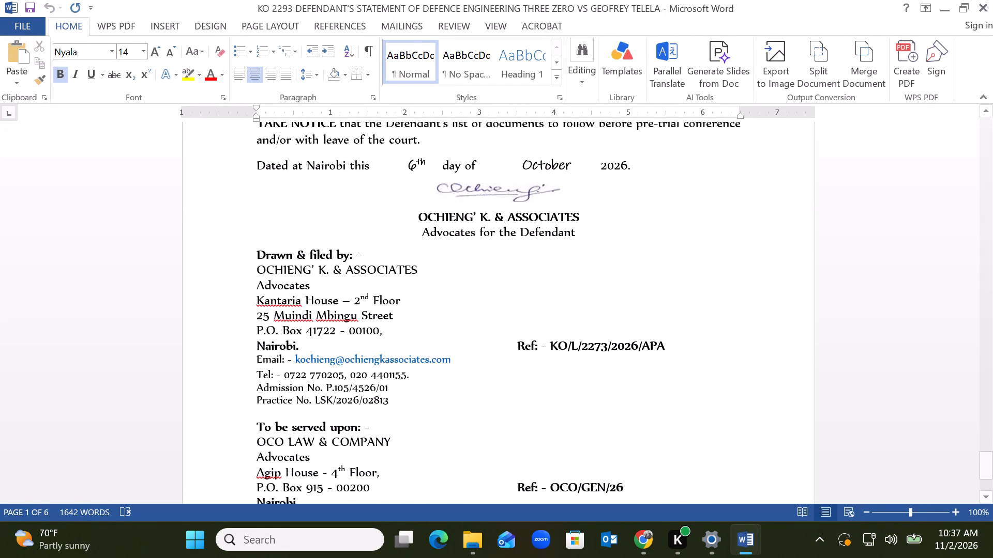
scroll(449, 272, "up", 2)
scroll(449, 272, "down", 3)
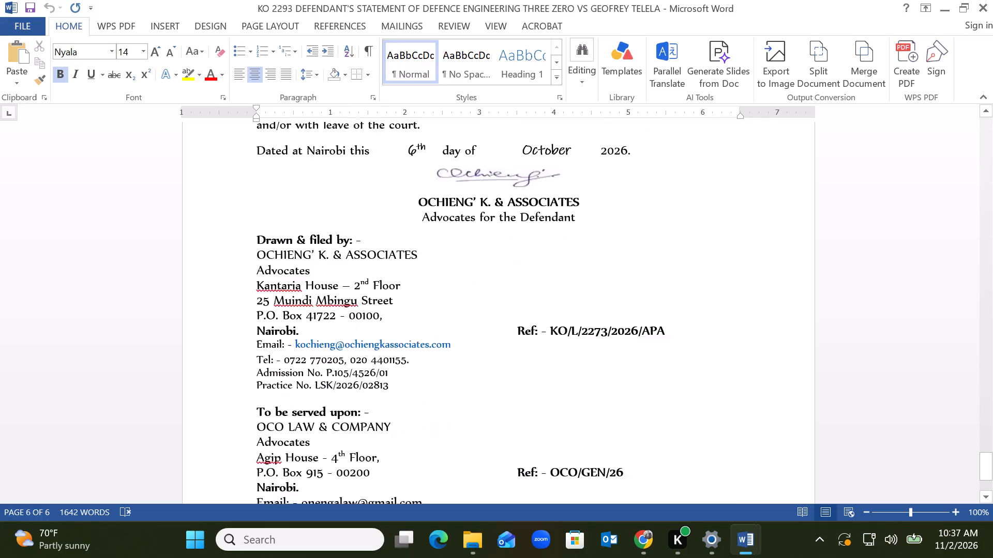
scroll(449, 273, "down", 15)
scroll(448, 273, "up", 14)
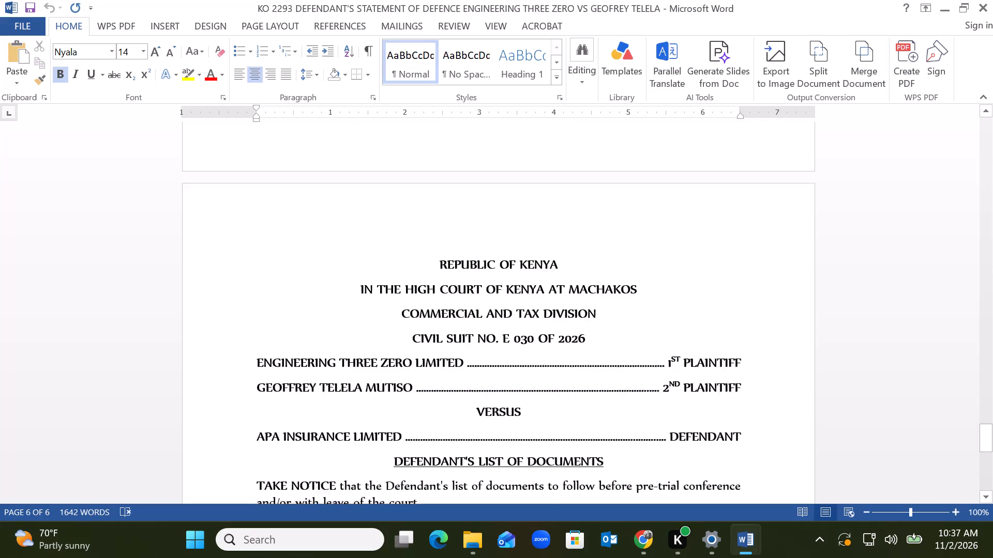
scroll(448, 270, "up", 20)
scroll(448, 270, "up", 9)
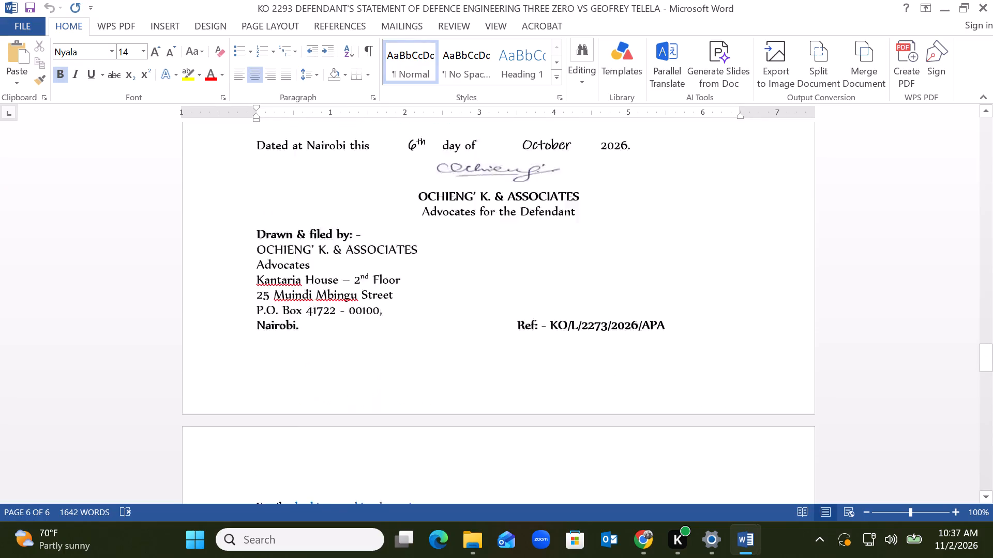
scroll(448, 269, "up", 7)
scroll(448, 269, "down", 18)
scroll(447, 274, "down", 3)
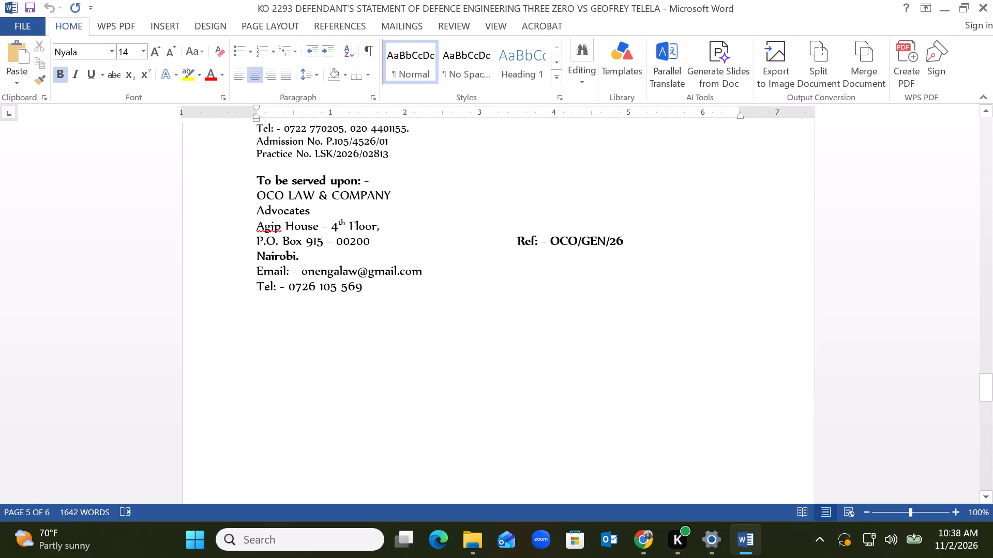
scroll(447, 275, "down", 18)
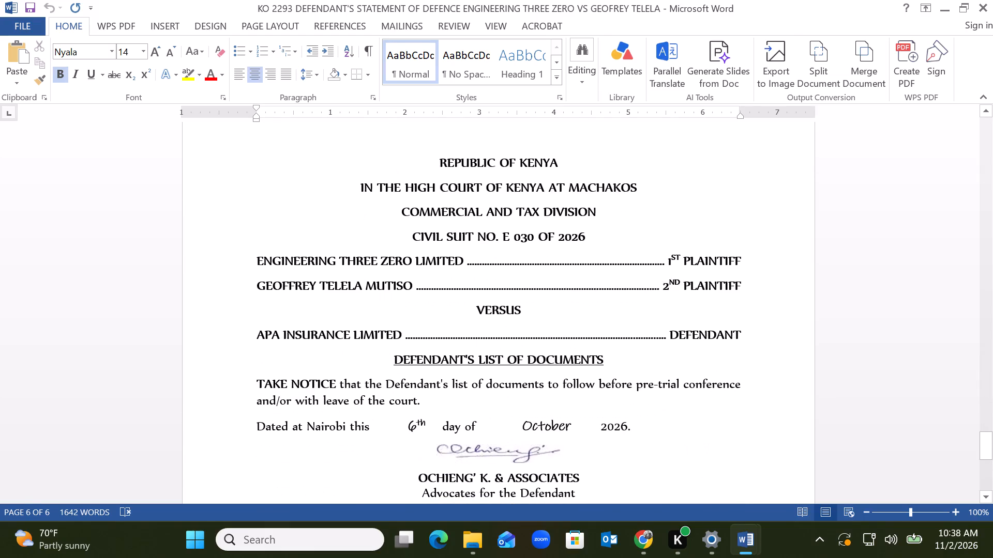
scroll(446, 274, "down", 9)
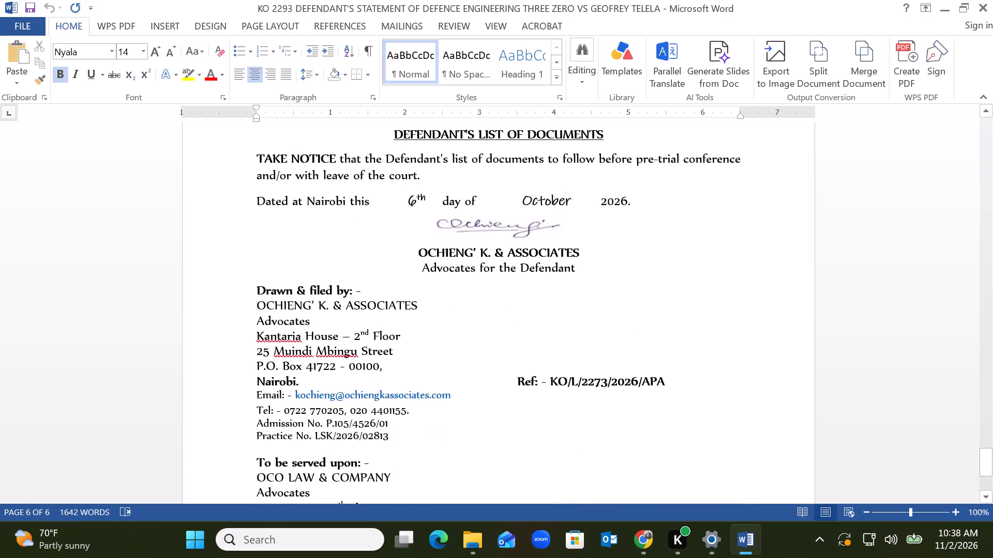
scroll(446, 271, "down", 16)
left_click(977, 2)
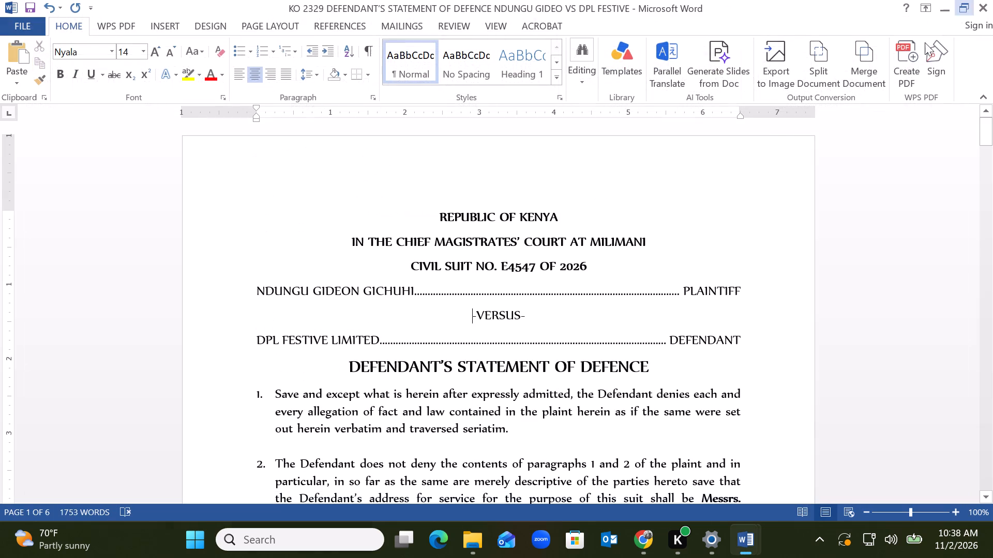
Open the KO 931 Statement of Defence from the 05.10.2026 folder, look through it to the Defendant's List of Witnesses, and close it.
left_click(471, 537)
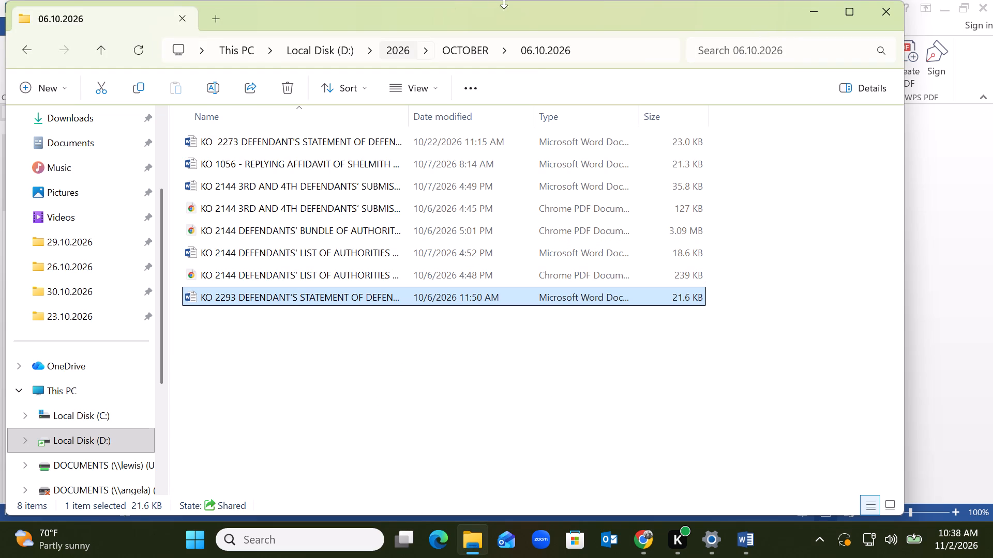
left_click(469, 58)
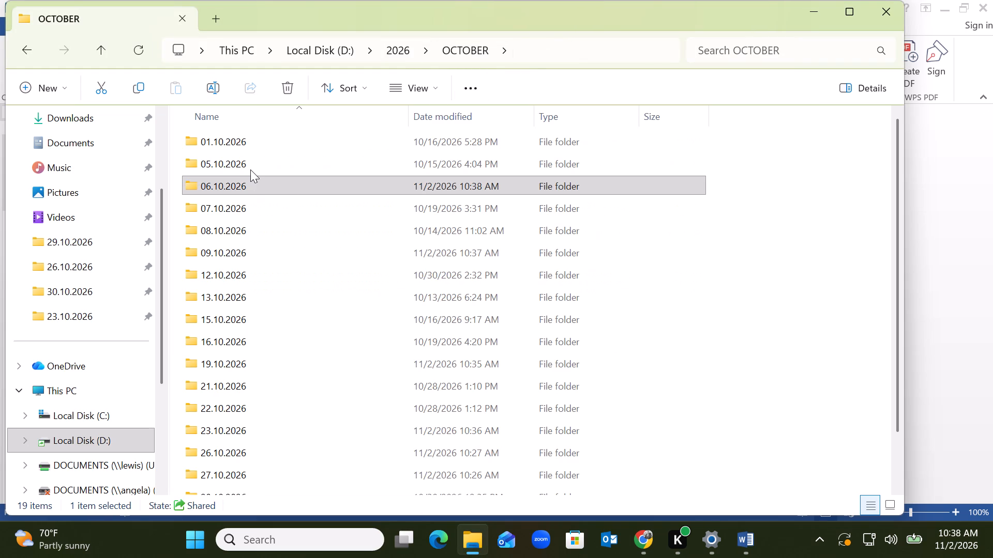
double_click(250, 169)
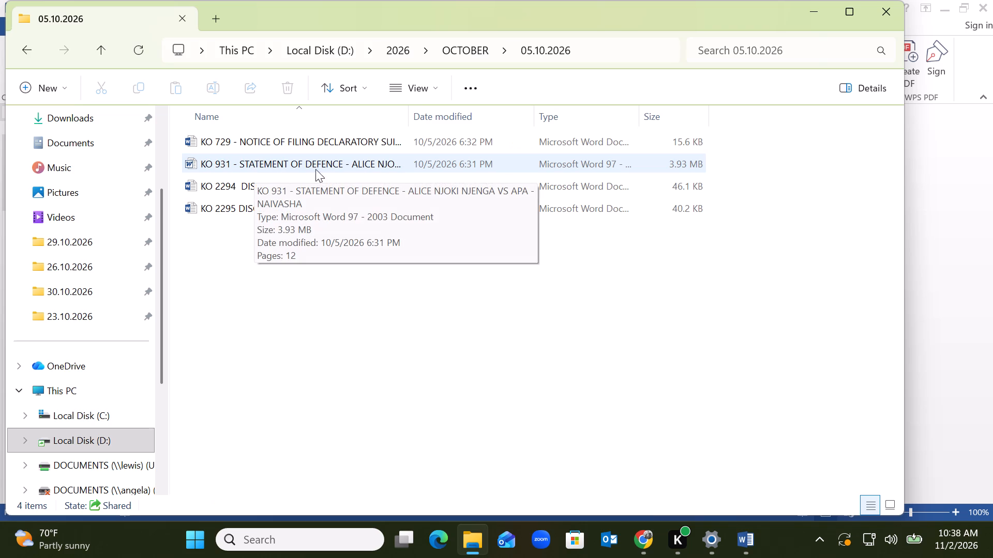
double_click(299, 158)
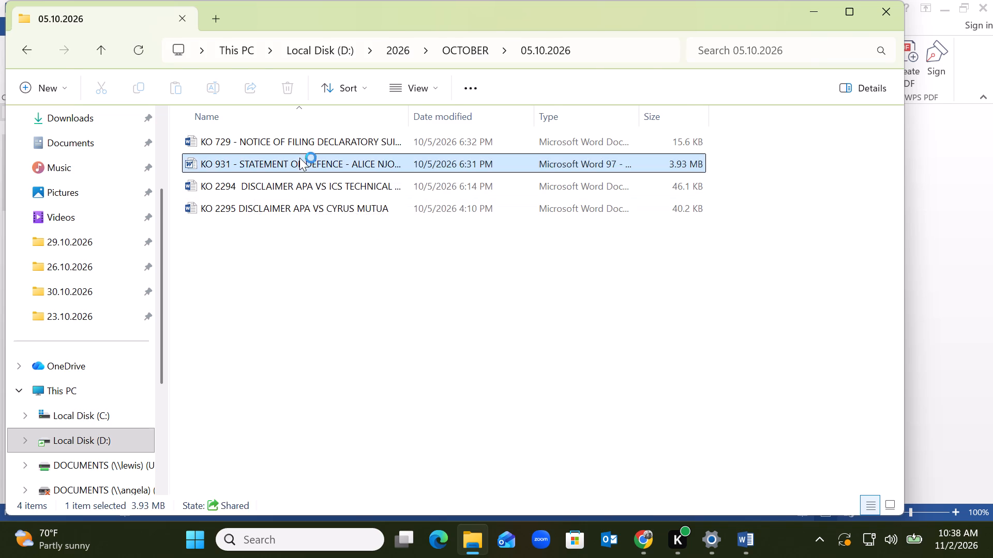
scroll(405, 233, "down", 3)
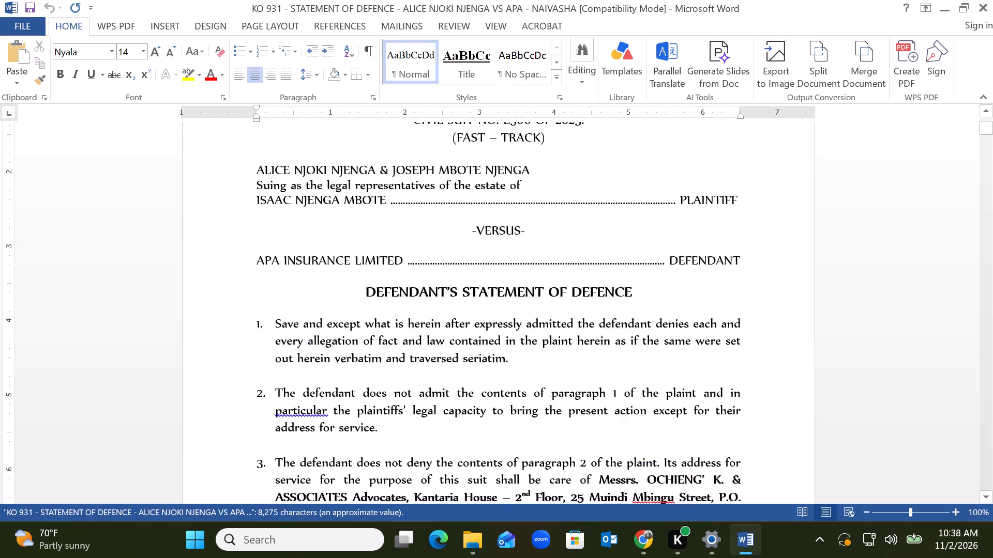
scroll(403, 240, "down", 20)
scroll(403, 240, "down", 10)
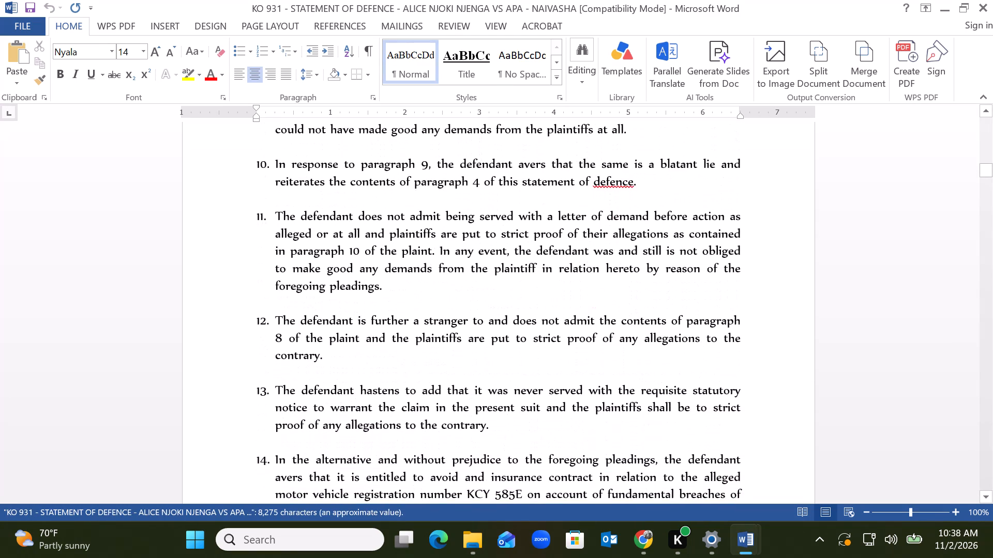
scroll(404, 230, "down", 20)
scroll(404, 230, "down", 9)
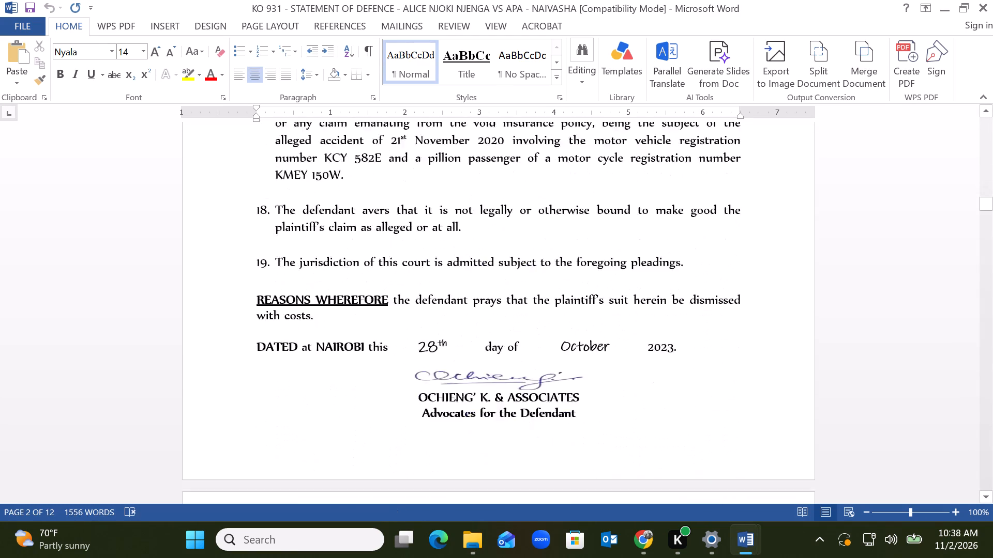
scroll(404, 245, "down", 20)
scroll(404, 245, "down", 9)
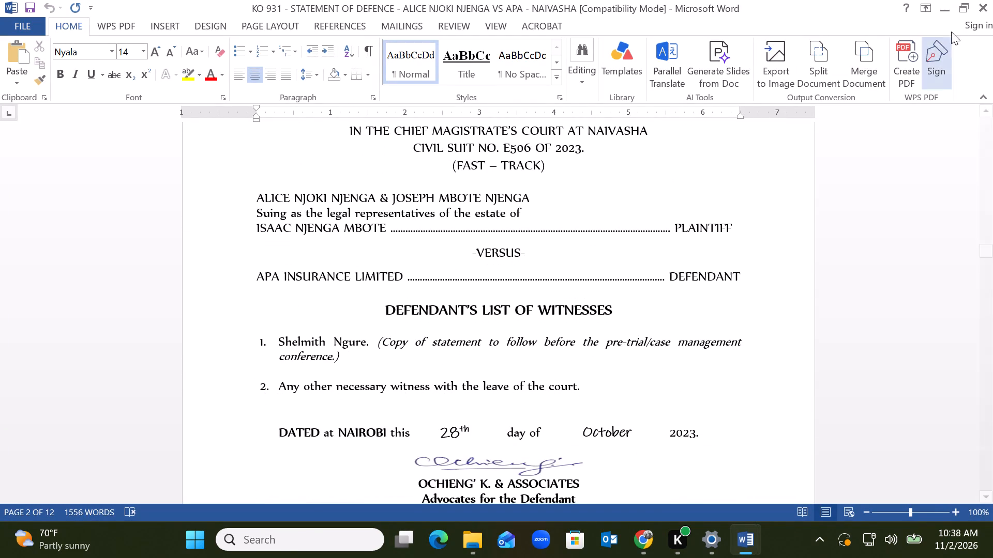
left_click(992, 0)
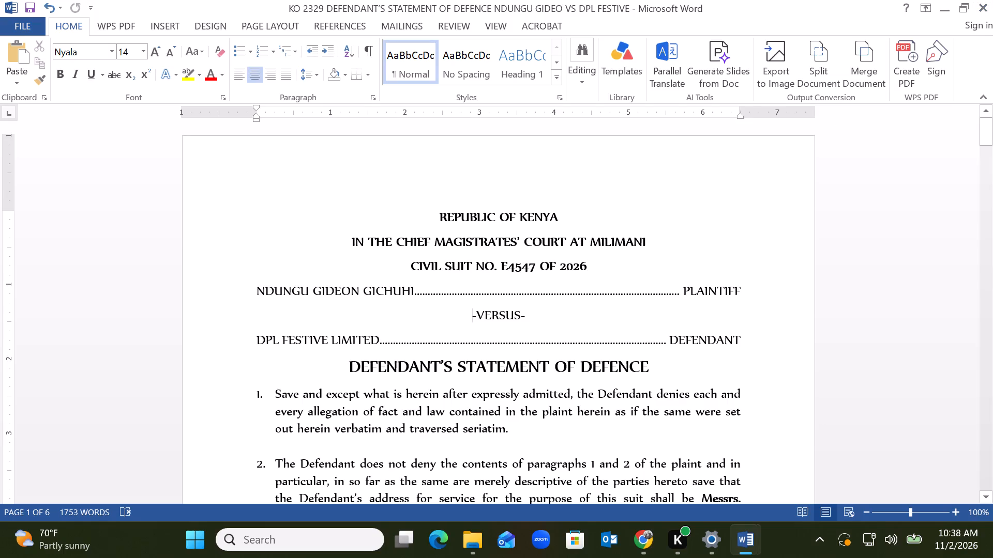
Look through the numbered paragraphs of the KO 2329 Defendant's Statement of Defence from its title block onward.
scroll(425, 296, "down", 8)
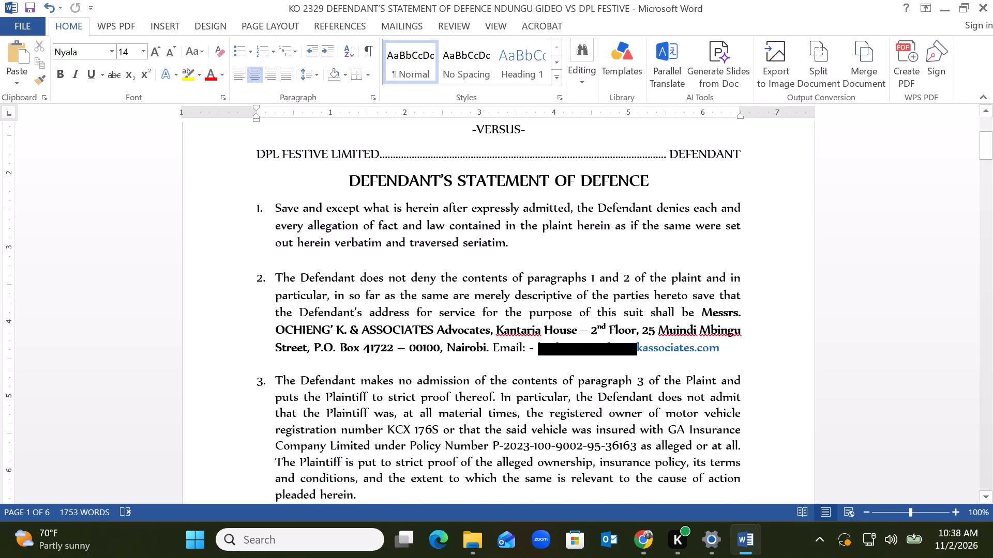
scroll(400, 285, "down", 1)
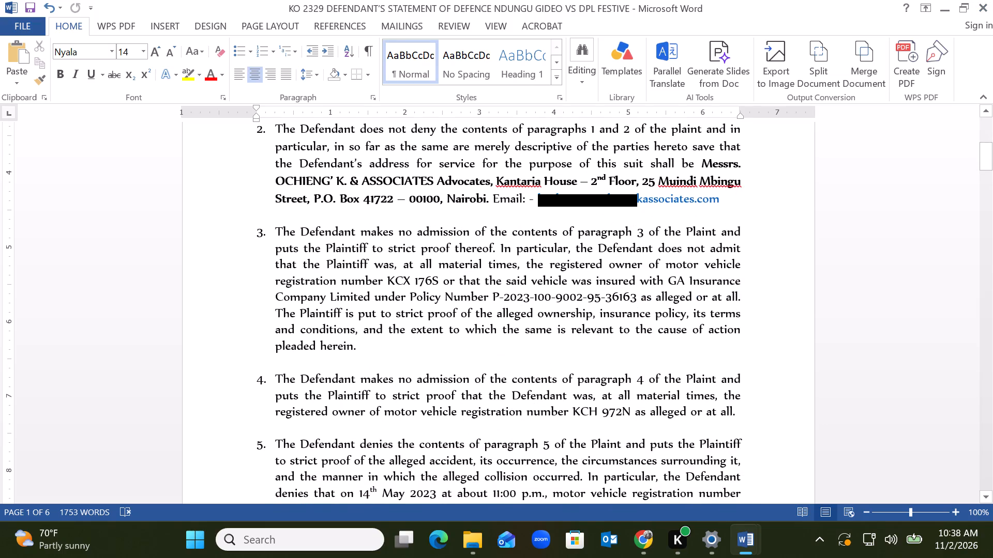
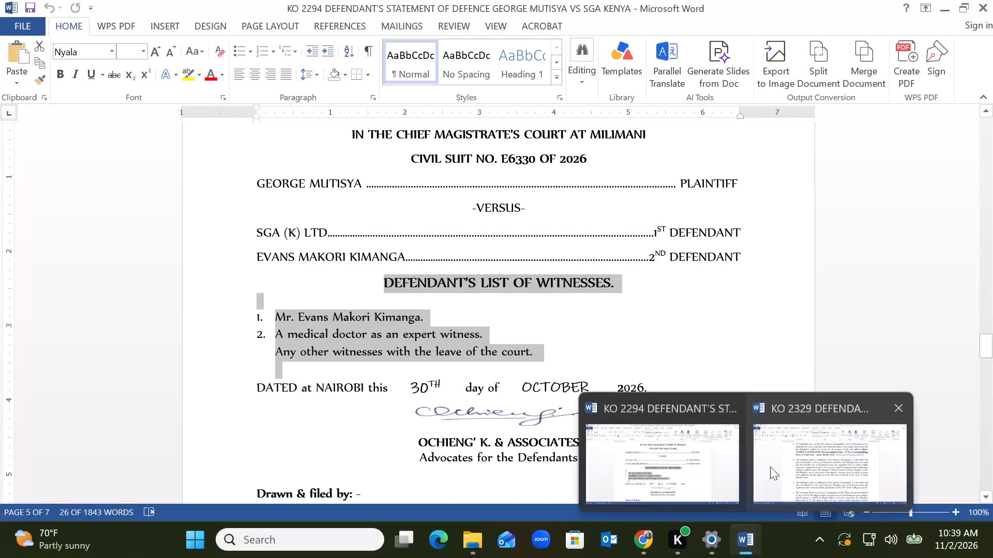
Return to the KO 2329 Defendant's Statement of Defence and read paragraphs 2 to 5.
left_click(798, 450)
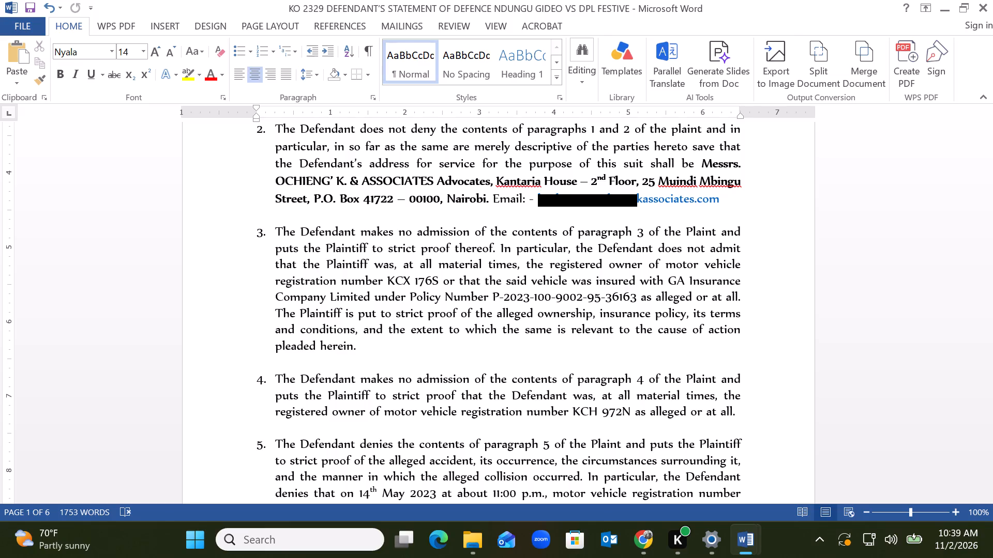
scroll(572, 361, "down", 2)
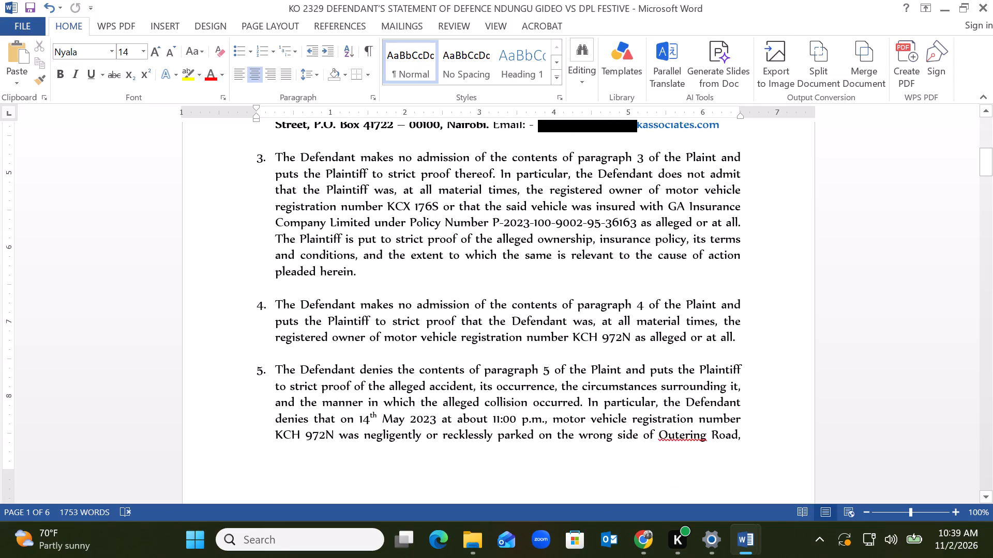
Switch to the Judiciary e-filing portal in Chrome and open the active Magistrate Court cases for the Milimani Commercial Magistrate Court station.
left_click(618, 538)
left_click(639, 535)
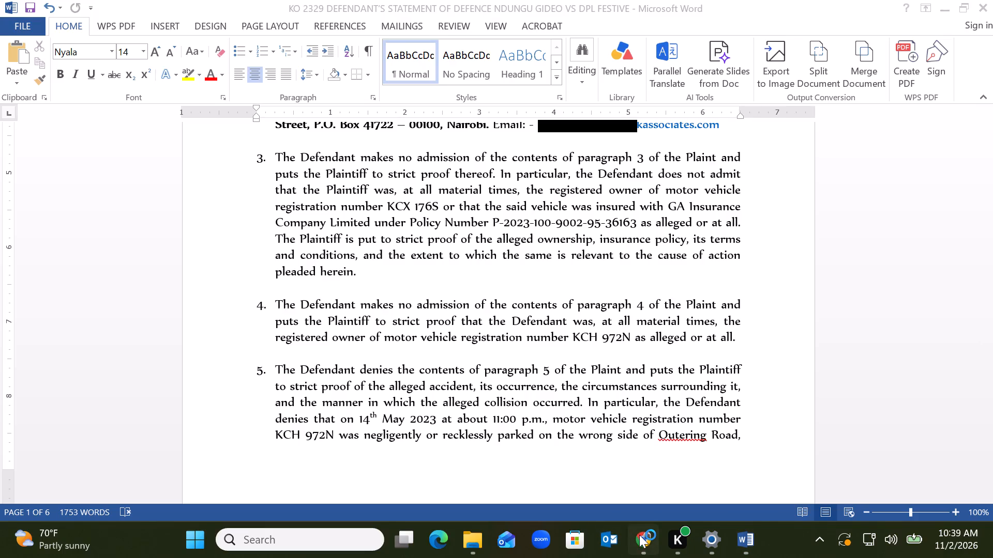
left_click(52, 186)
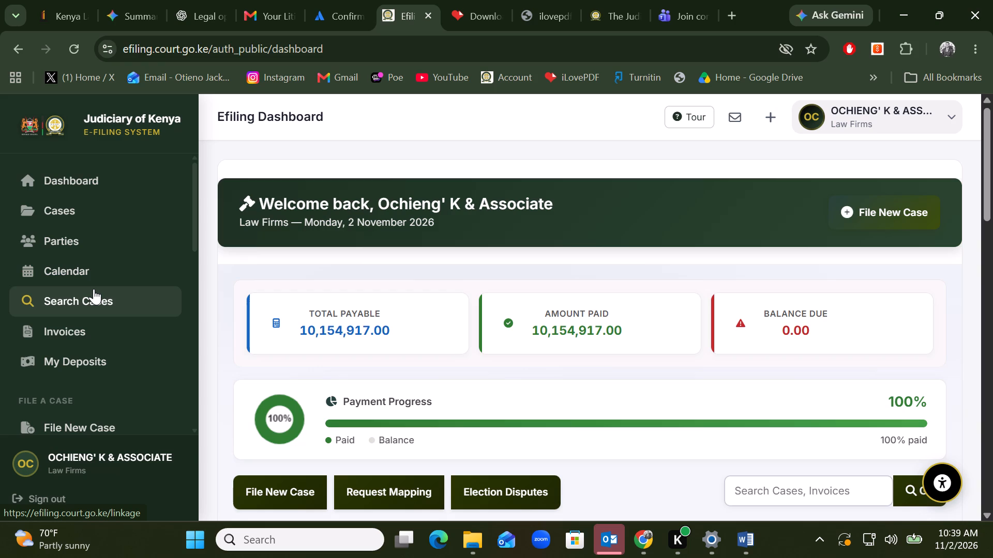
scroll(277, 348, "down", 1)
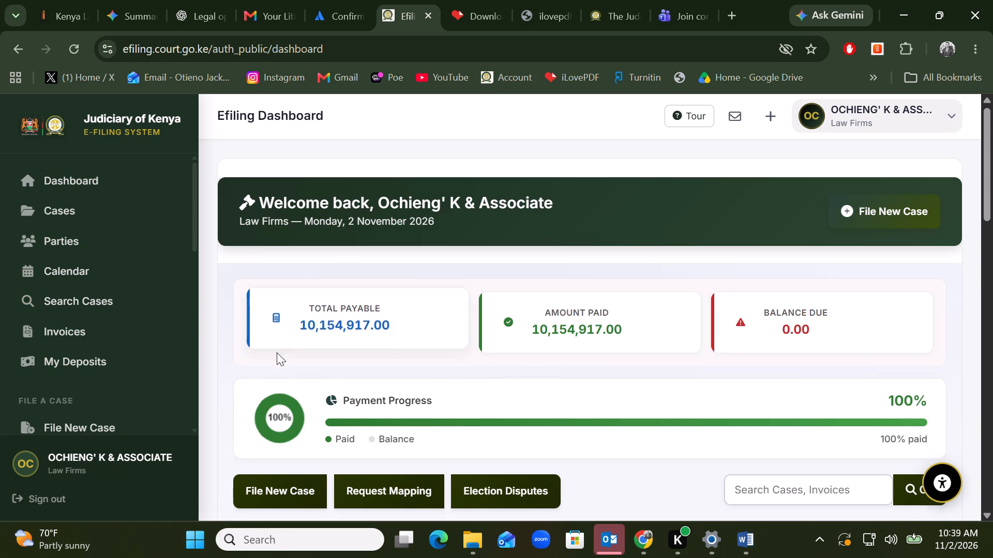
scroll(277, 352, "down", 2)
scroll(366, 362, "down", 4)
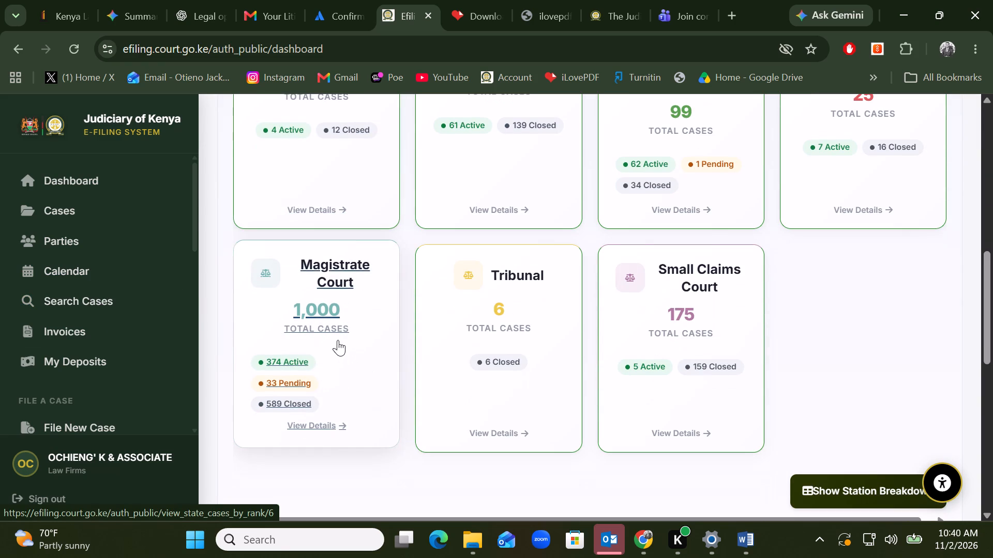
left_click(292, 357)
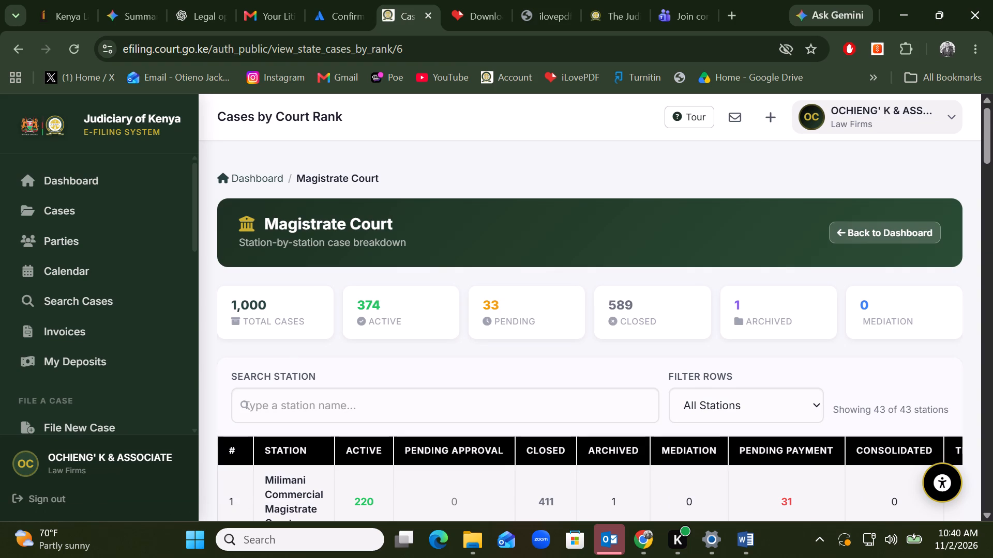
scroll(412, 412, "down", 2)
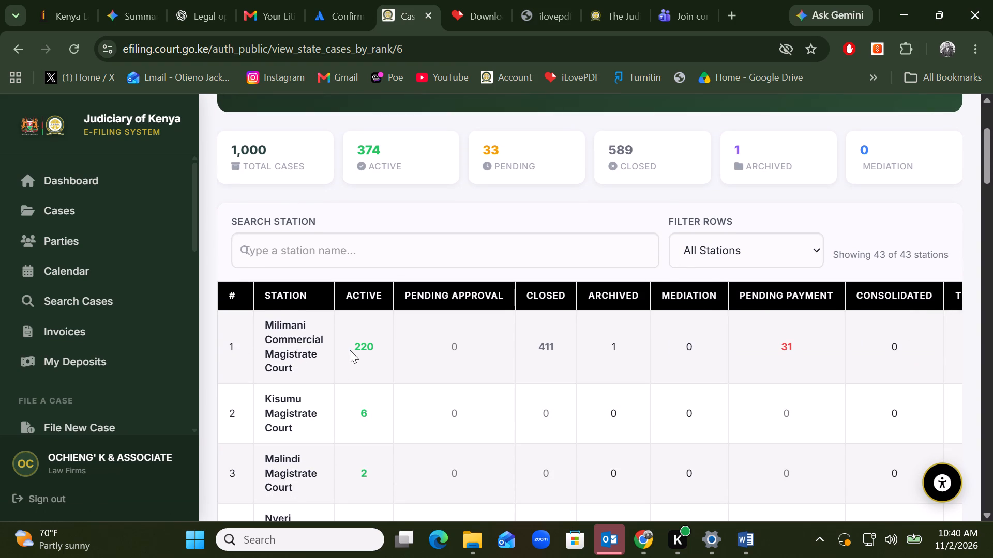
left_click(367, 346)
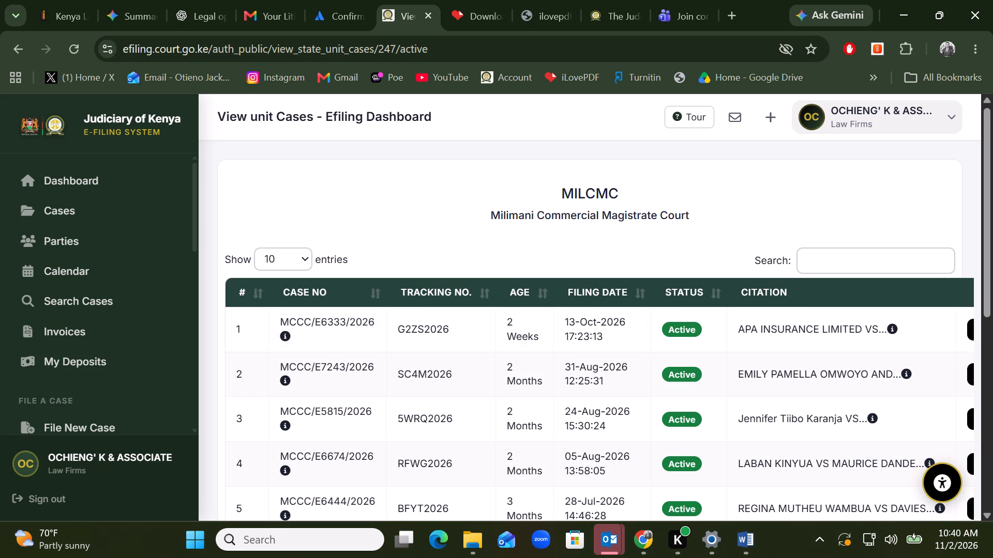
Look through the case numbers, filing dates and citations in the Milimani Commercial Magistrate Court active case list.
scroll(630, 366, "left", 6)
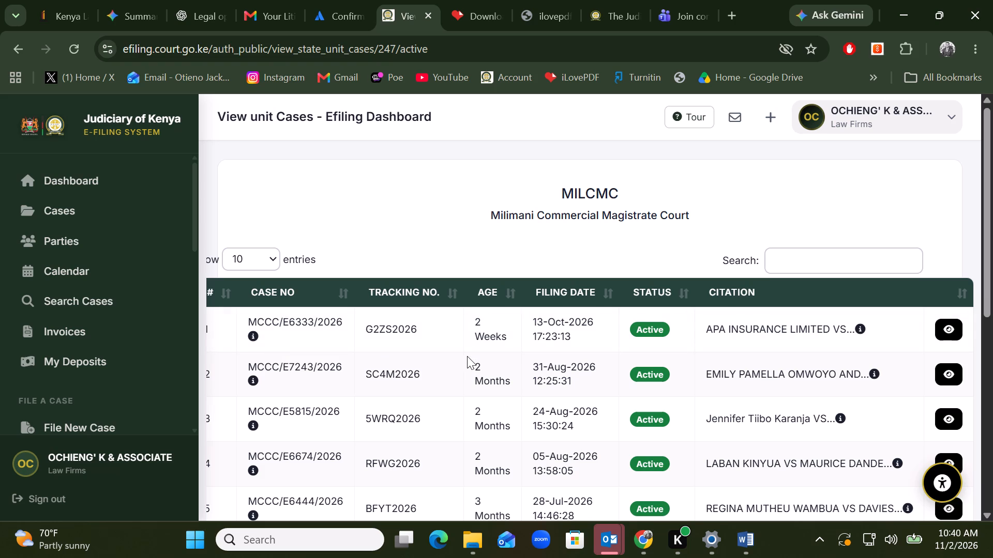
scroll(465, 361, "down", 2)
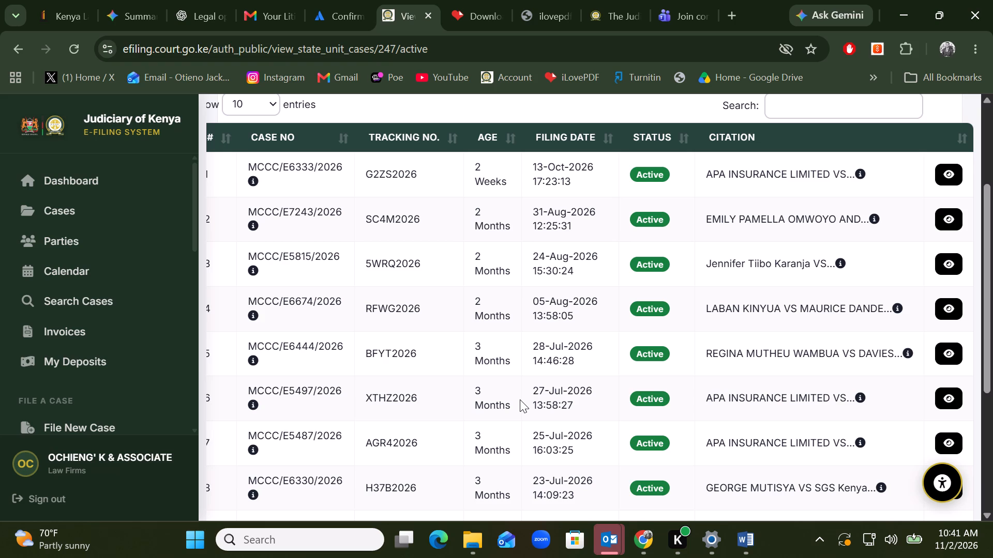
scroll(470, 404, "up", 1)
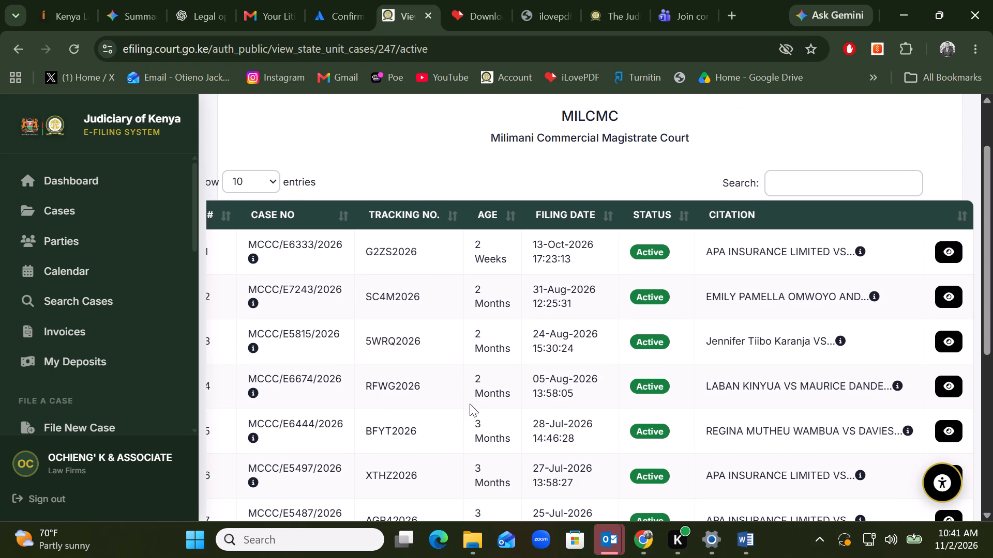
Return to the dashboard, go through the Magistrate Court stations and open the active cases of the Nakuru Magistrate Court.
left_click(71, 190)
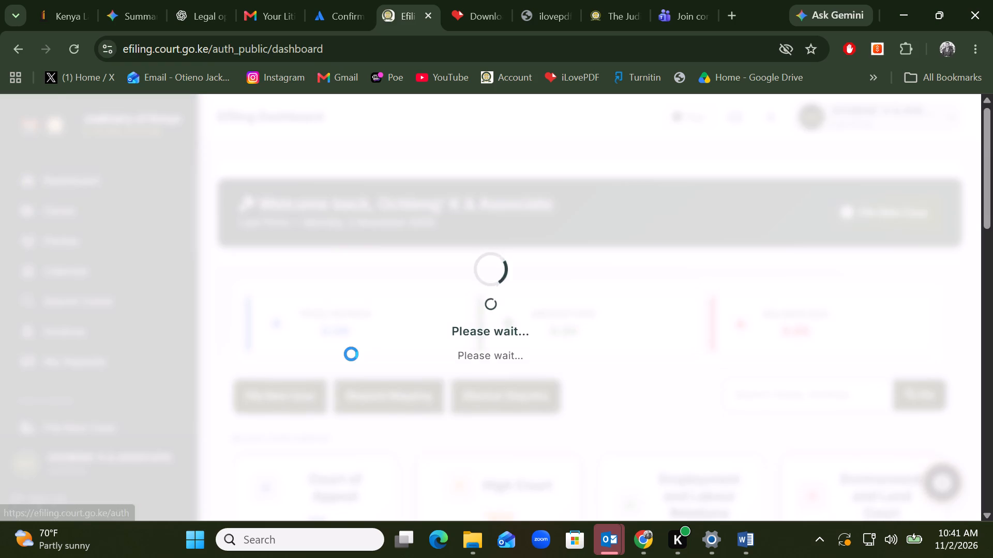
scroll(350, 356, "down", 5)
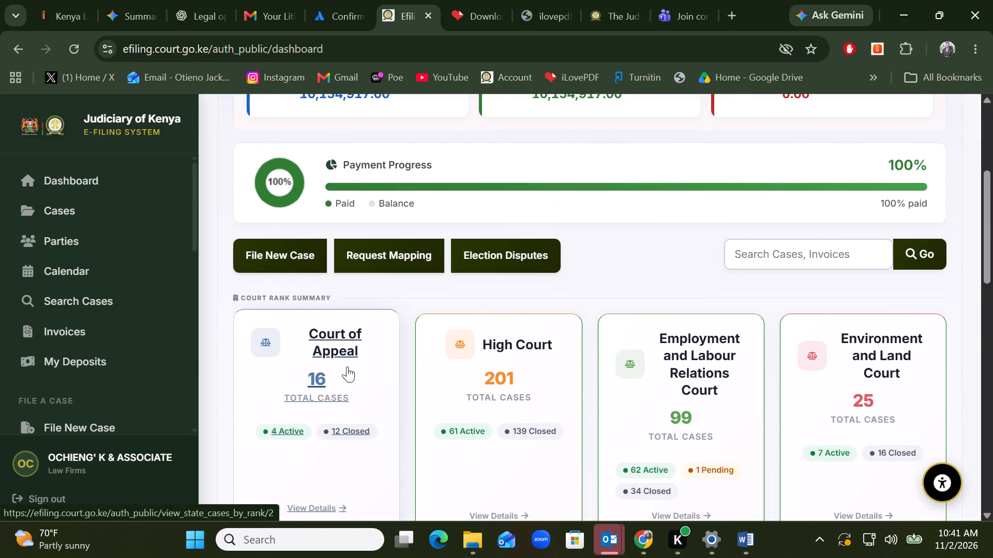
scroll(347, 366, "down", 1)
left_click(276, 438)
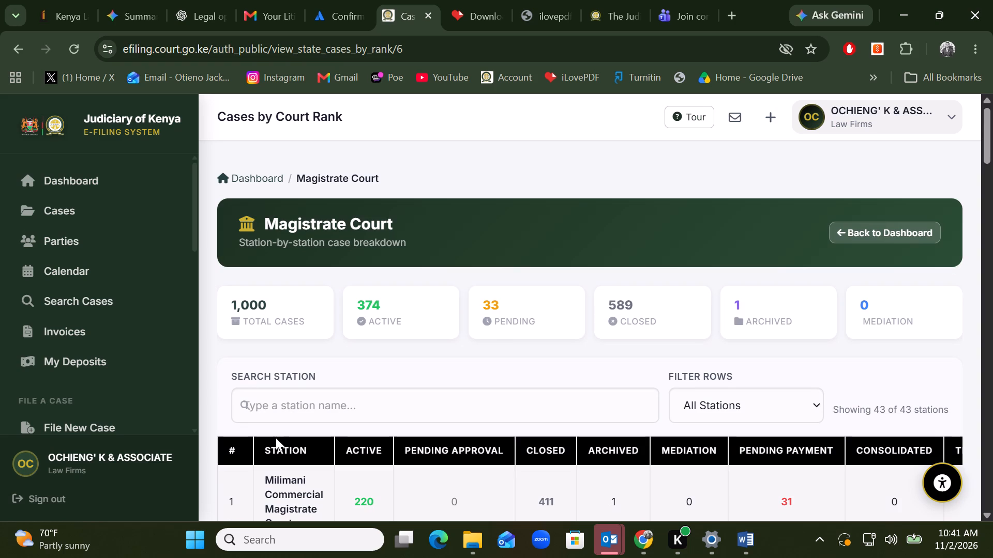
scroll(373, 395, "down", 3)
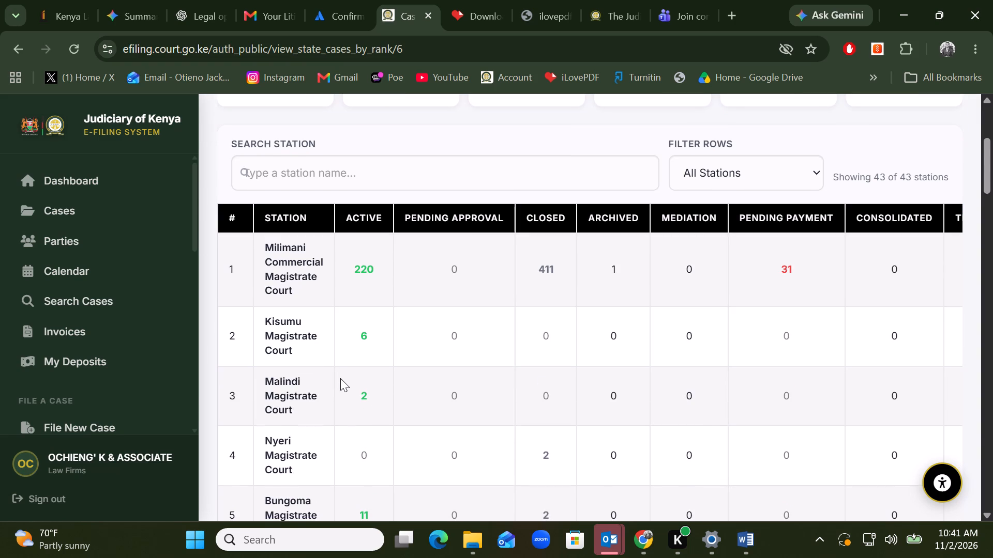
scroll(340, 378, "down", 4)
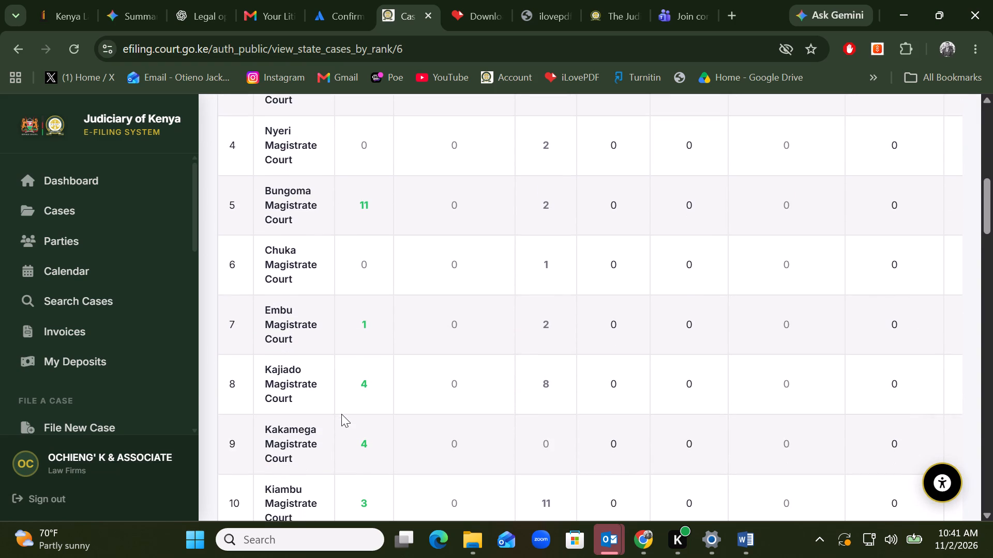
scroll(340, 398, "down", 2)
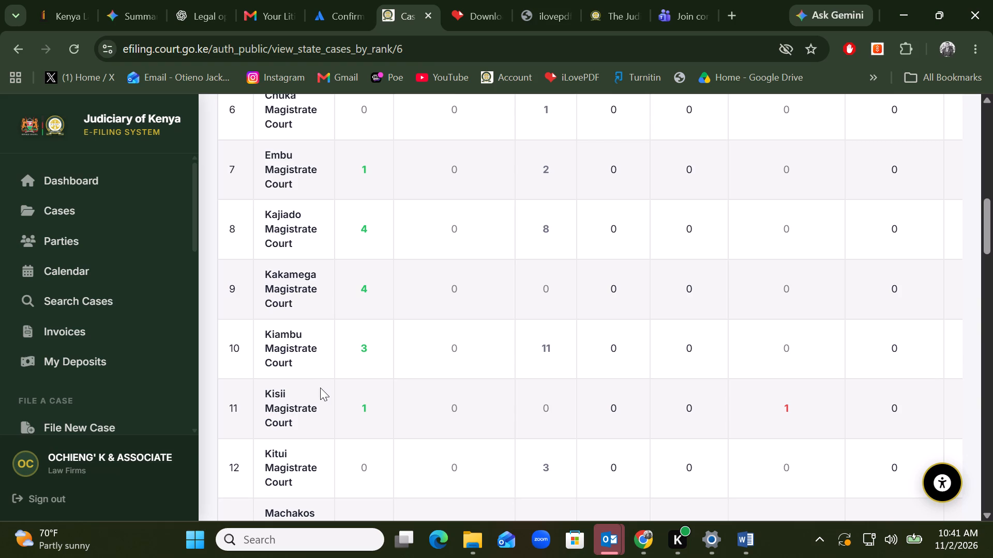
scroll(320, 412, "down", 2)
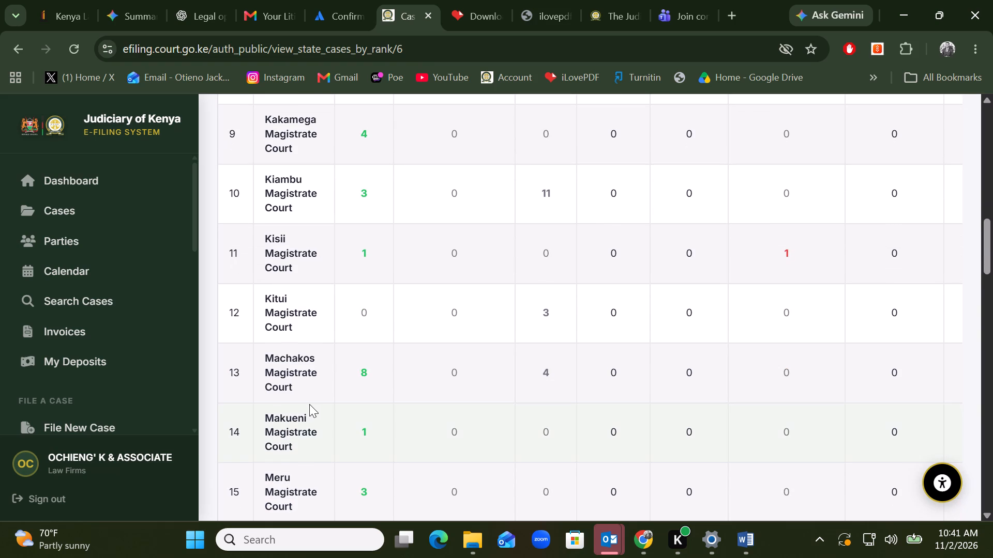
scroll(309, 404, "down", 5)
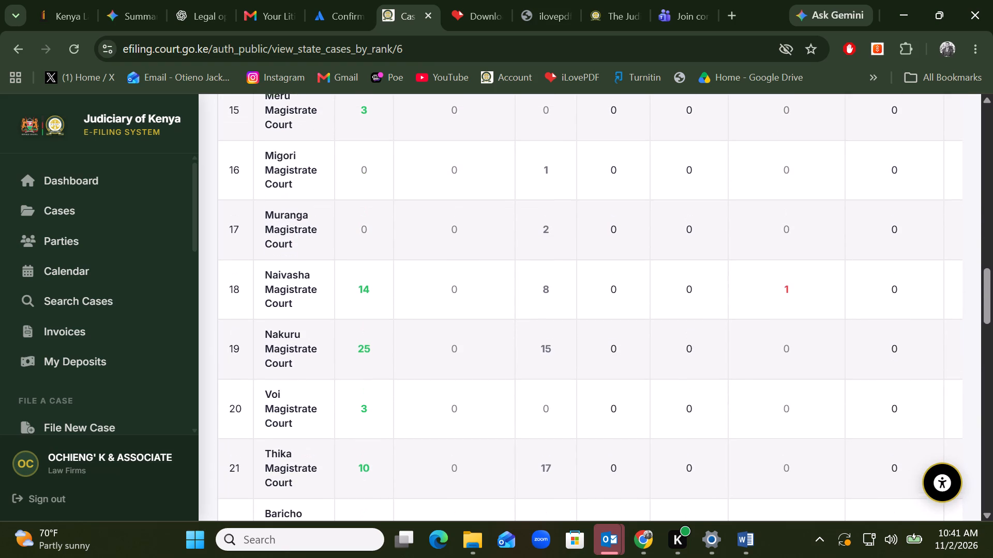
left_click(363, 344)
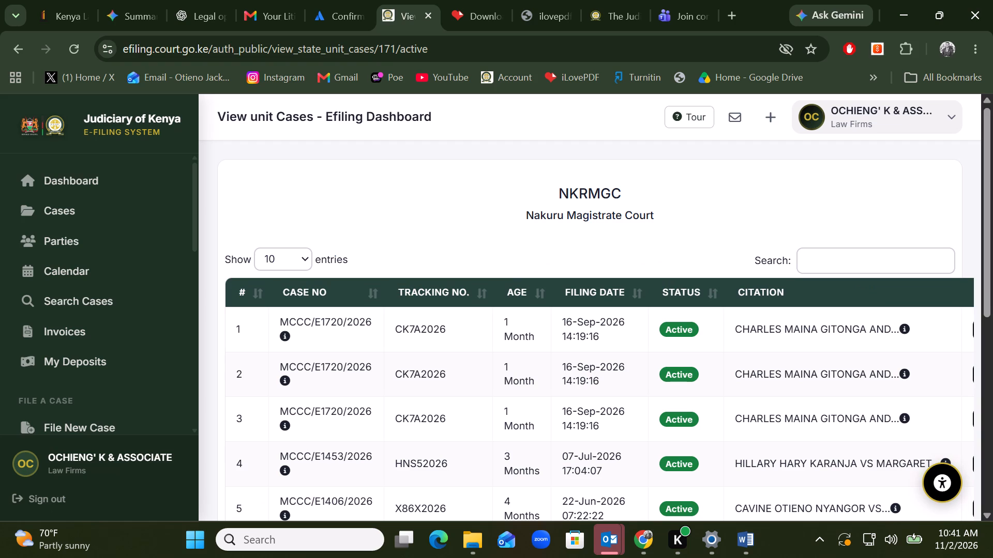
Look over the Nakuru Magistrate Court's active cases and search them for ENOCK.
scroll(786, 437, "down", 4)
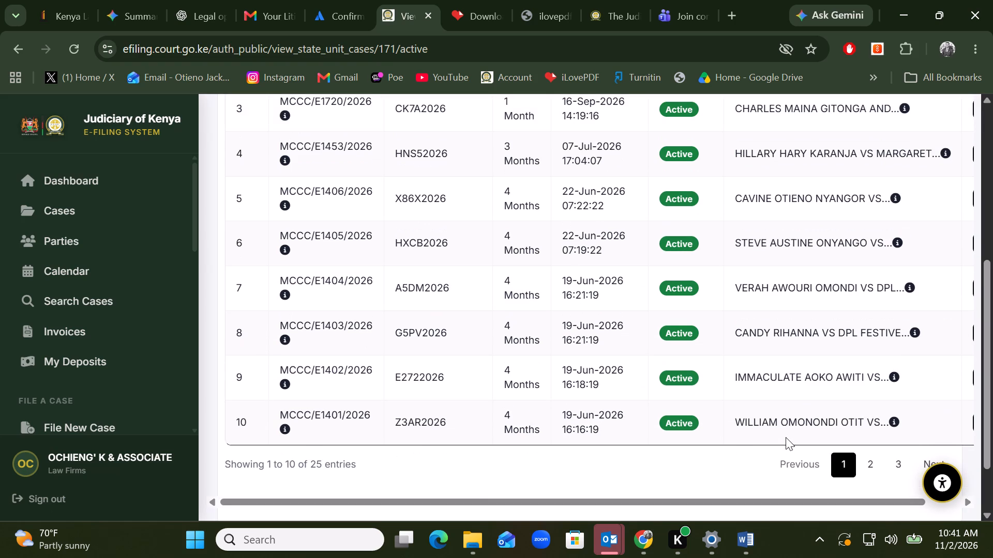
scroll(643, 375, "up", 7)
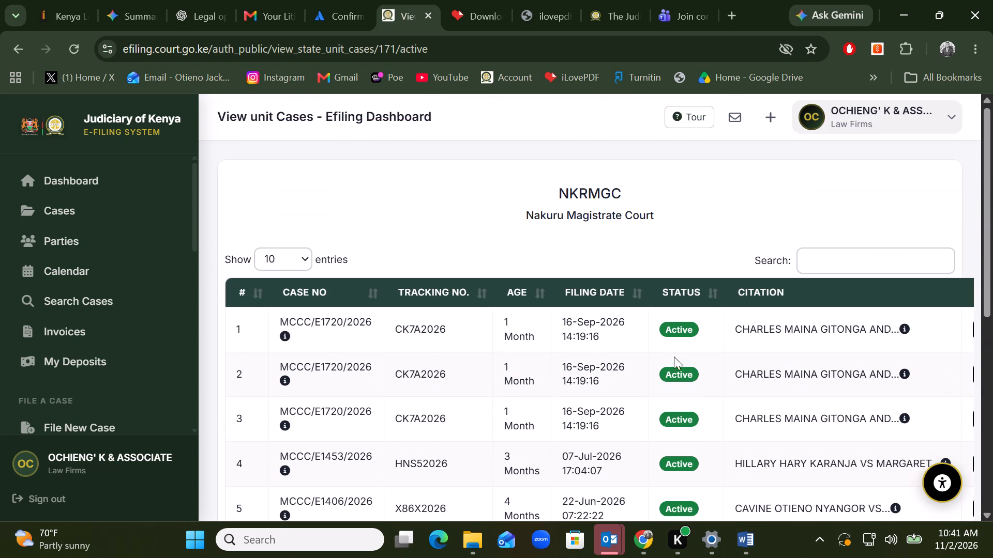
left_click(851, 259)
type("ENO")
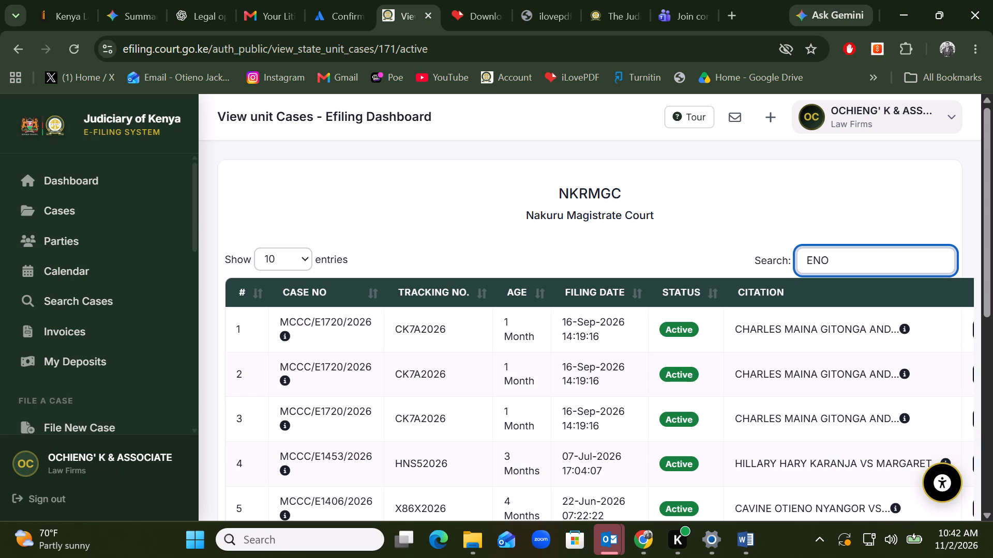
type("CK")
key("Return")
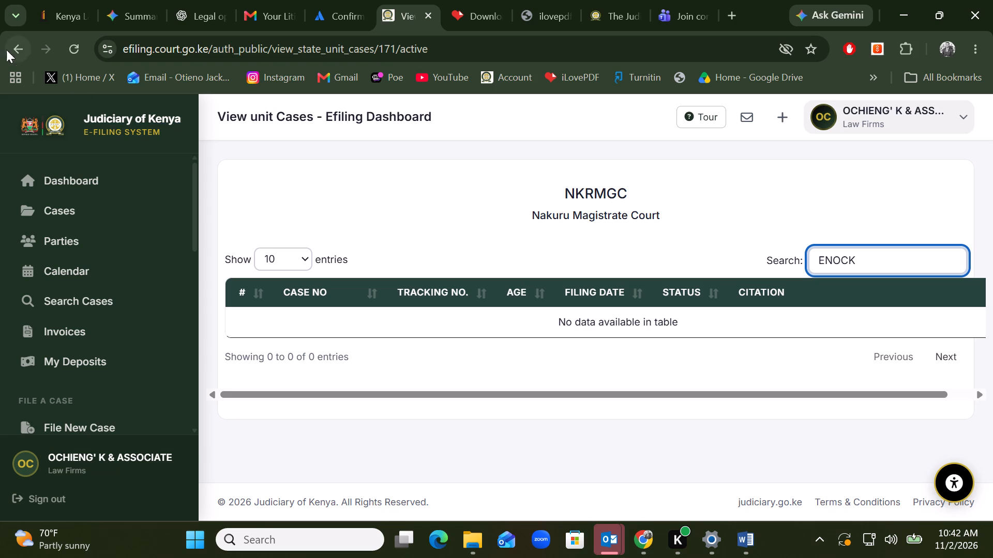
Go back to the Magistrate Court stations, search for MOLO and open the Molo Magistrate Court's active cases.
left_click(20, 44)
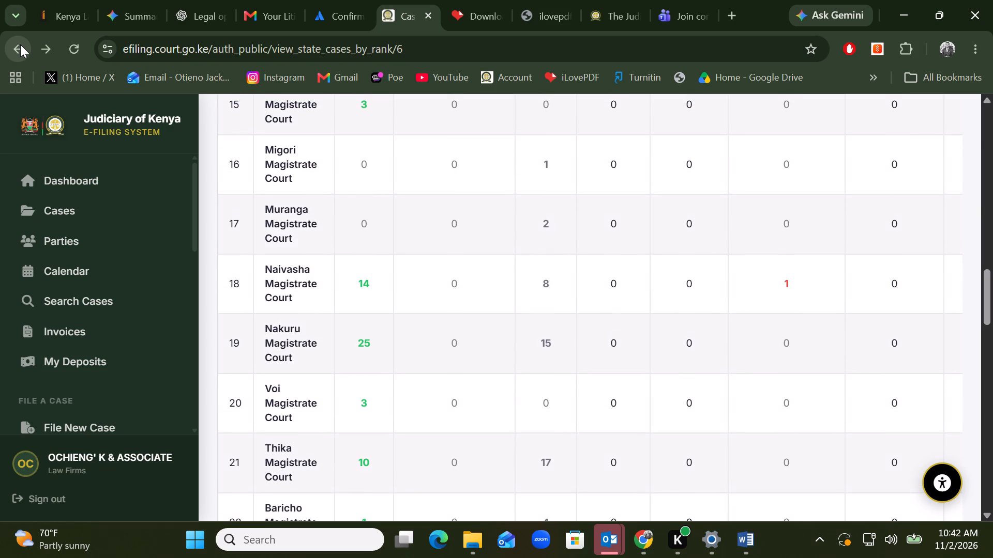
scroll(373, 306, "up", 14)
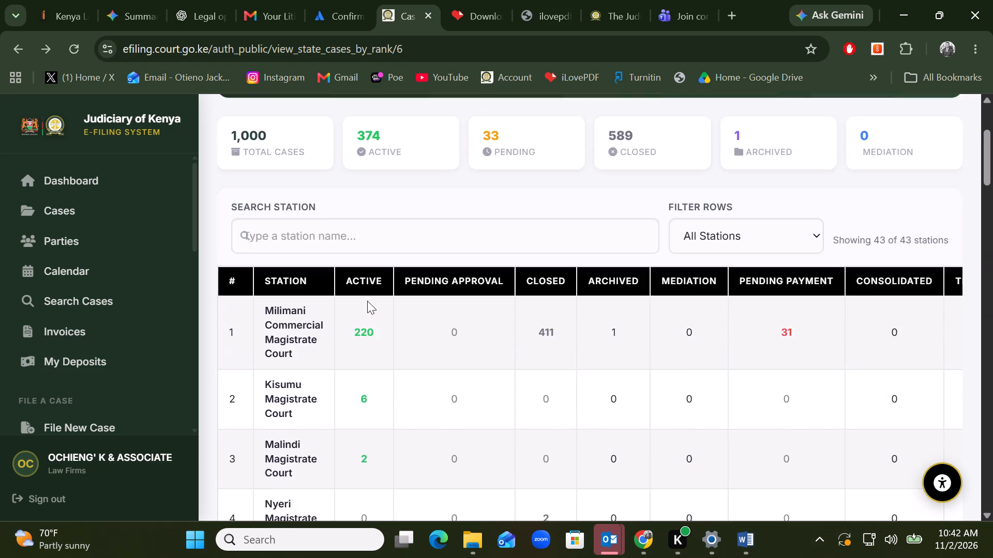
scroll(367, 301, "up", 4)
left_click(293, 406)
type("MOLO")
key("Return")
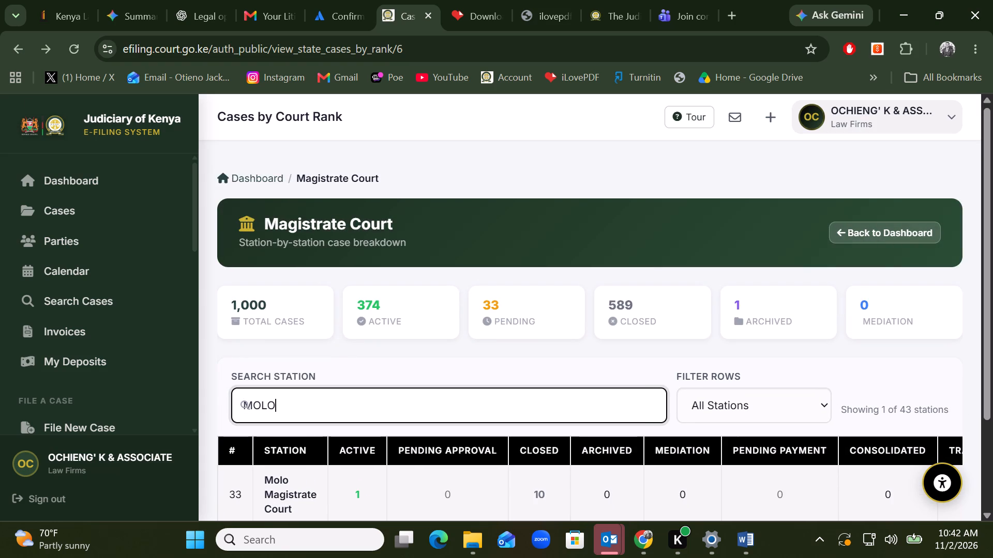
left_click(357, 489)
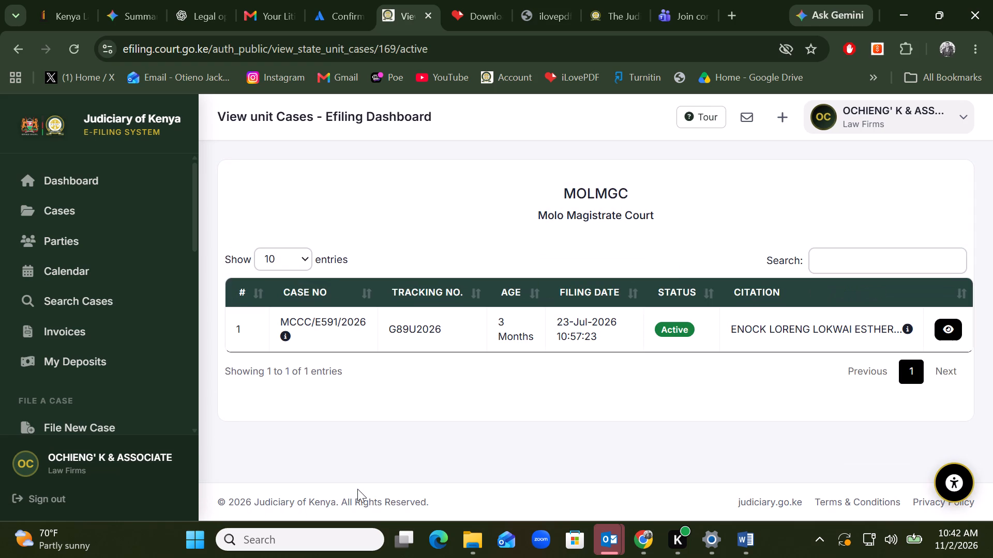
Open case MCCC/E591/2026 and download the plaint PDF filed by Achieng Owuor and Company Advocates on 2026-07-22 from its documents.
left_click(955, 324)
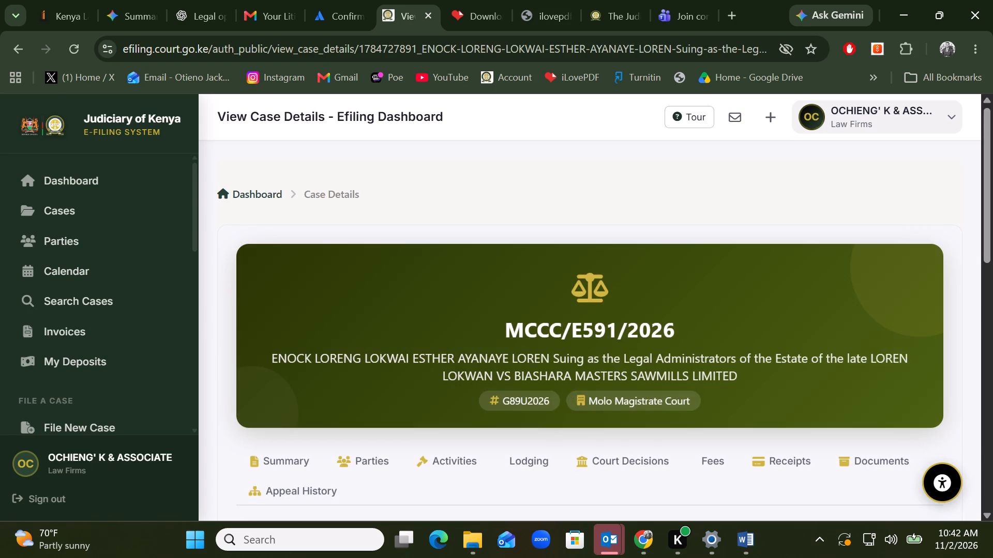
left_click(883, 457)
scroll(713, 390, "down", 4)
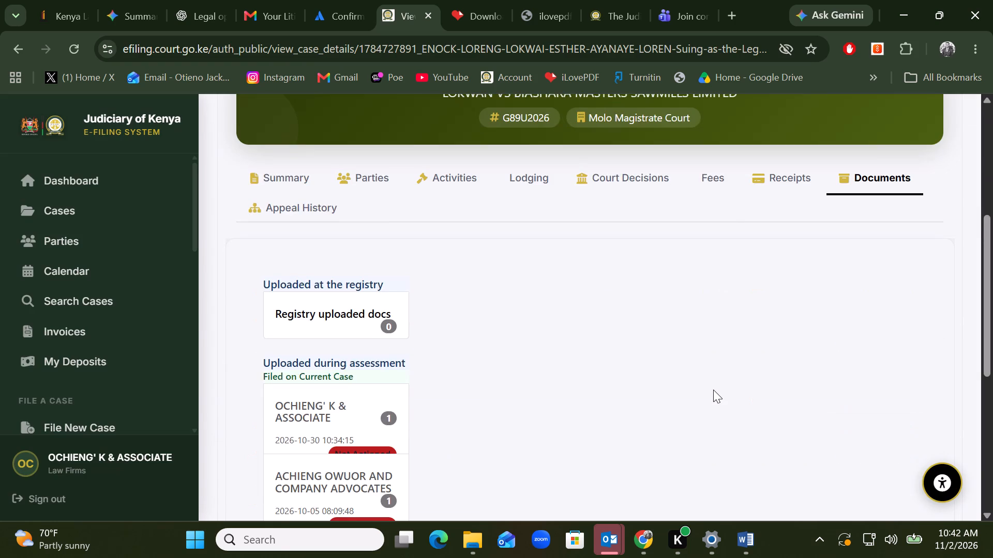
scroll(713, 390, "down", 3)
left_click(337, 375)
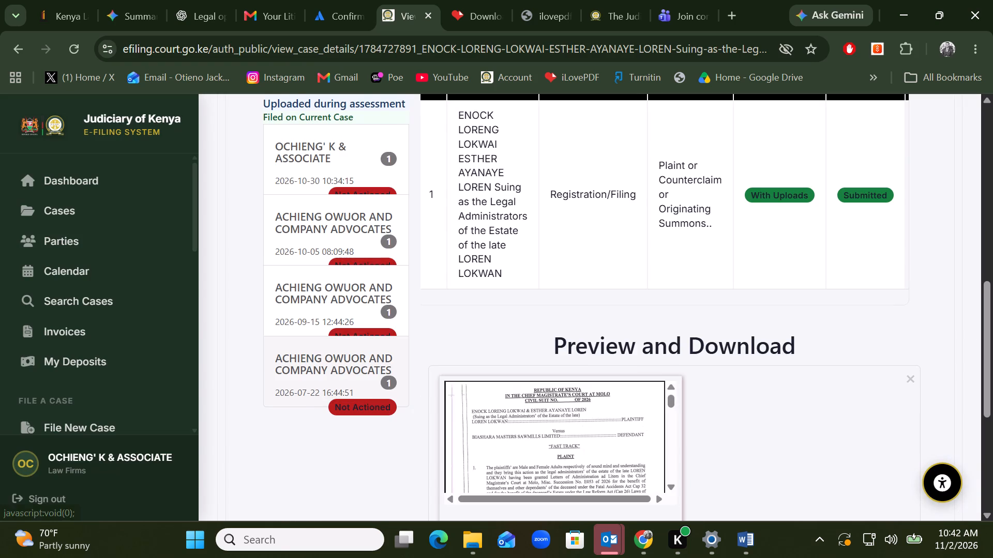
scroll(749, 349, "down", 3)
left_click(669, 342)
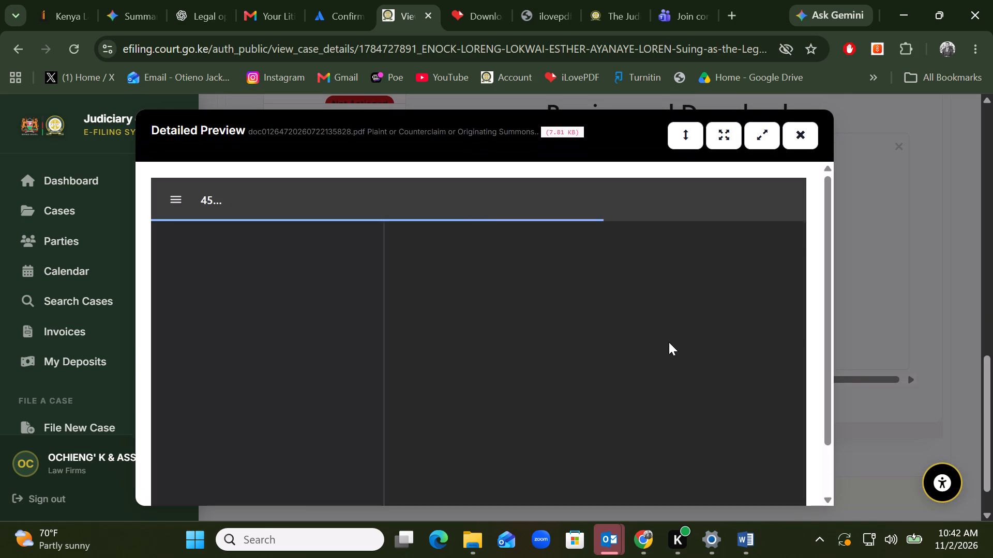
left_click(727, 200)
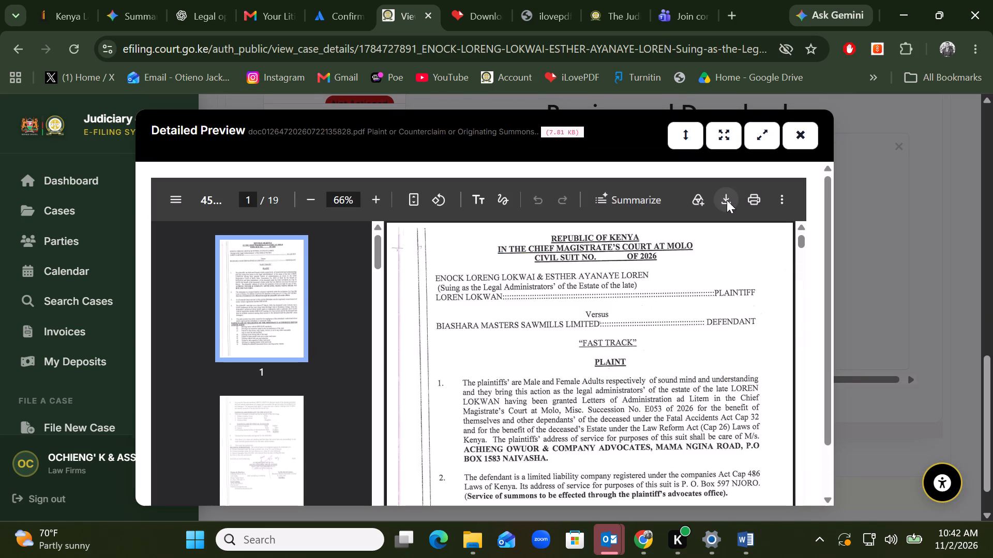
left_click(667, 488)
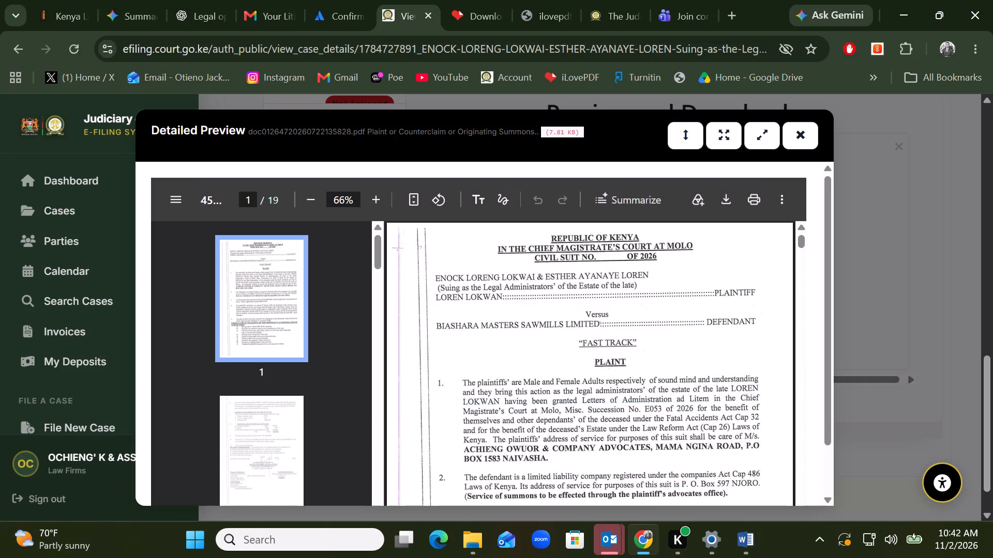
Skim the plaint's pages and attachments in the detailed preview, then close the preview.
scroll(634, 410, "down", 5)
scroll(634, 410, "down", 20)
scroll(634, 410, "down", 6)
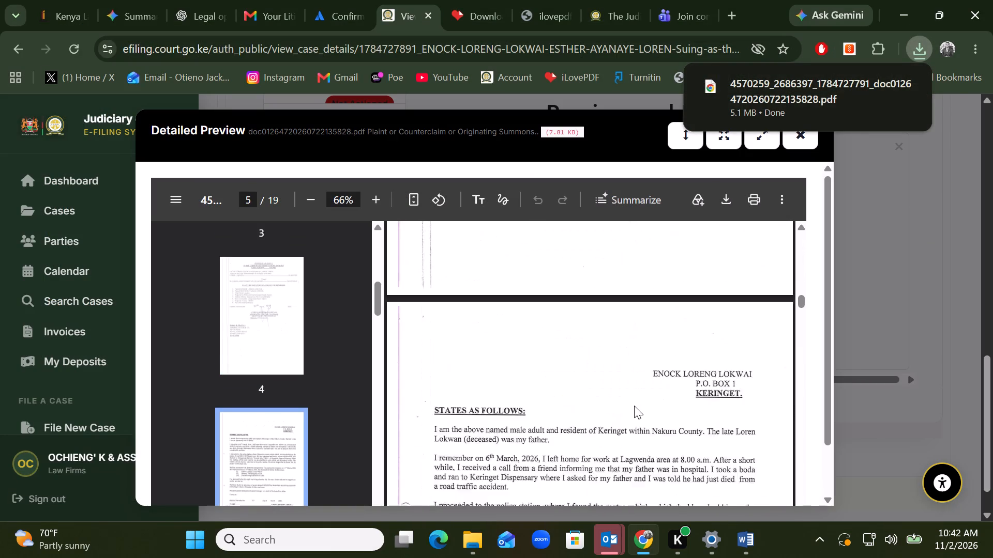
scroll(634, 406, "down", 20)
scroll(634, 406, "down", 3)
left_click(982, 301)
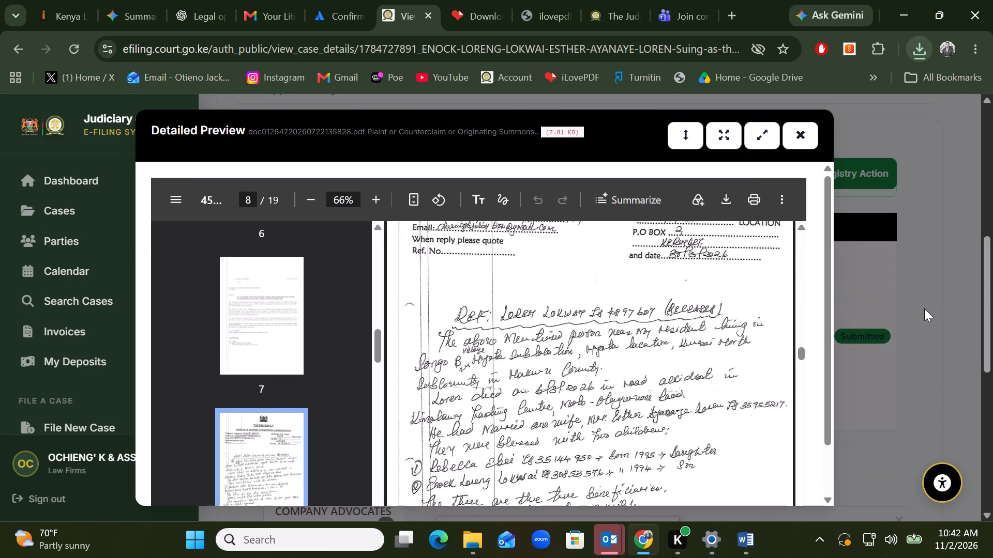
left_click(924, 309)
Open Achieng Owuor and Company Advocates' 2026-09-15 filing, skim its Request for Interlocutory Judgment in the detailed preview, and close it.
scroll(397, 342, "down", 3)
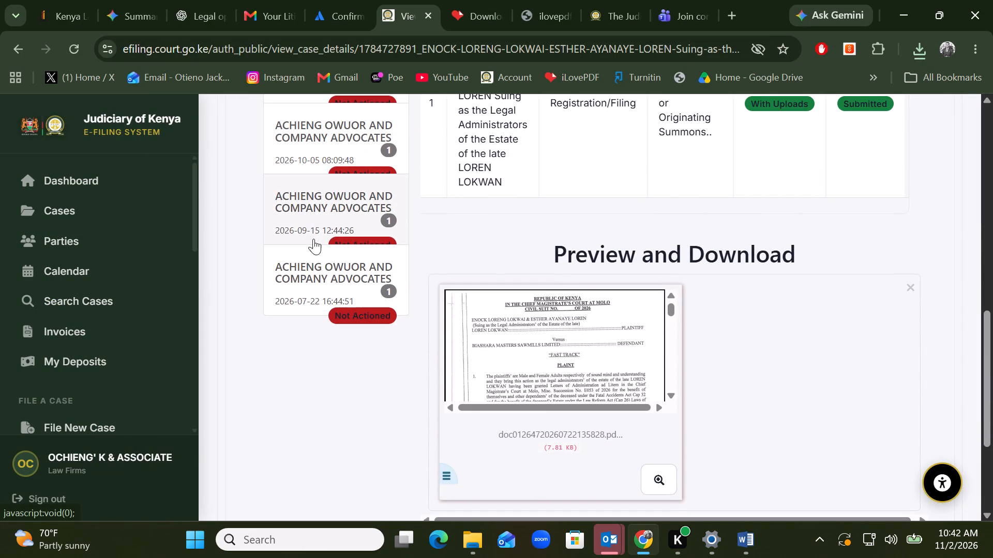
left_click(326, 208)
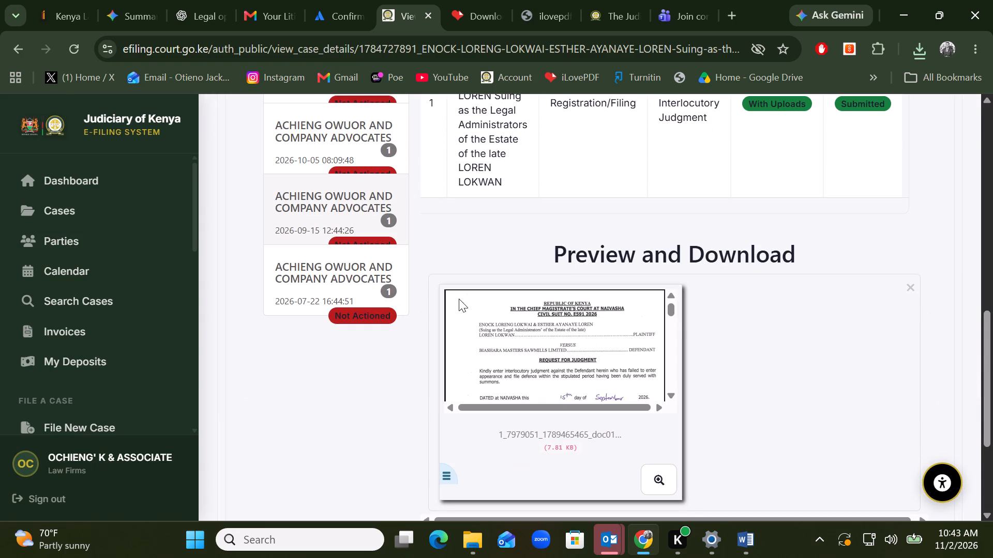
left_click(651, 479)
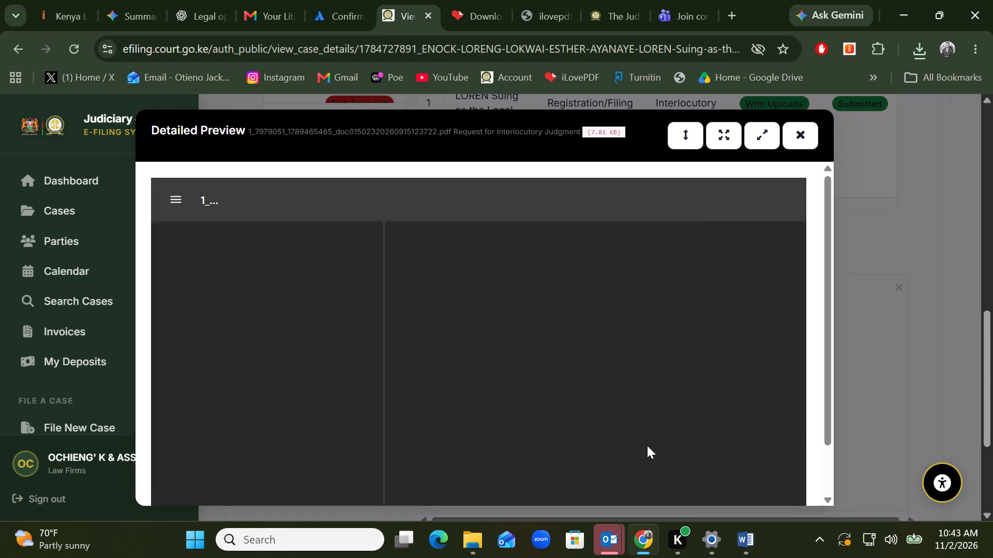
scroll(627, 413, "down", 5)
left_click(801, 131)
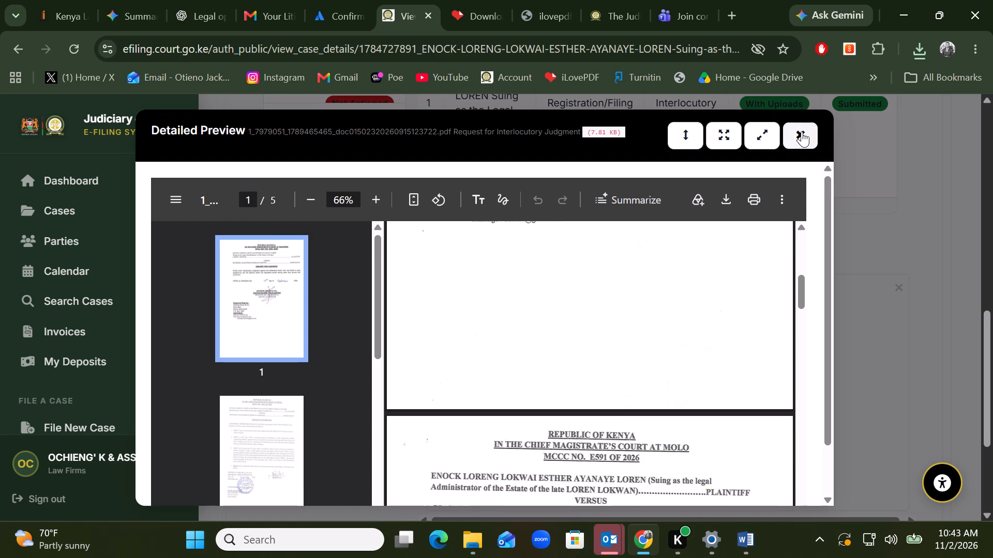
Open the same advocates' 2026-10-05 filing, skim its request for judgment and affidavit of service in the detailed preview, and close it.
scroll(333, 270, "up", 1)
left_click(299, 215)
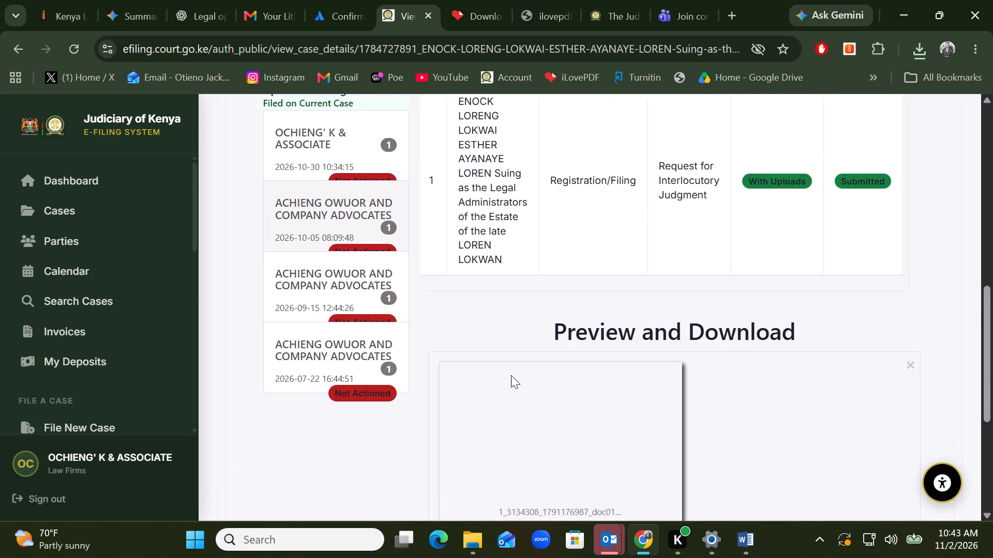
scroll(830, 405, "down", 2)
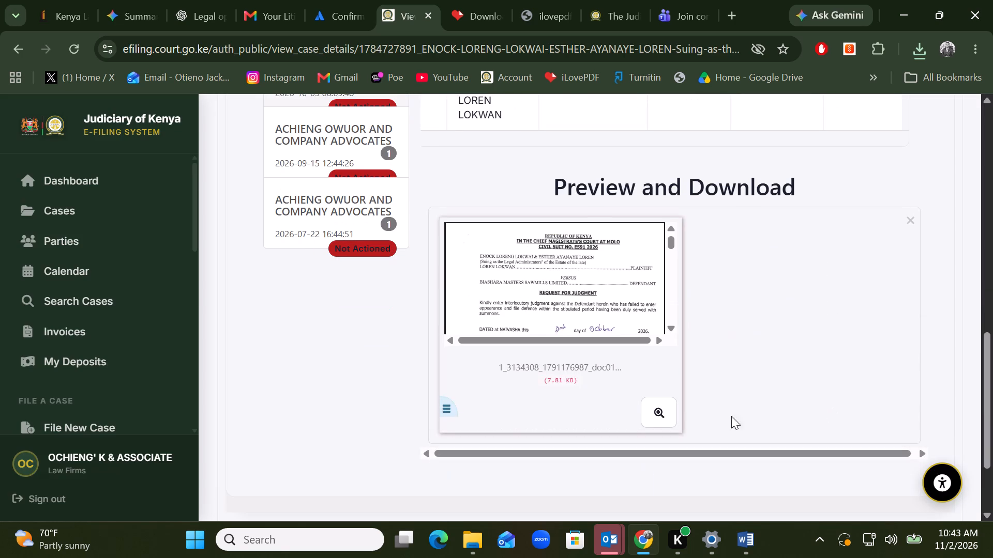
left_click(644, 408)
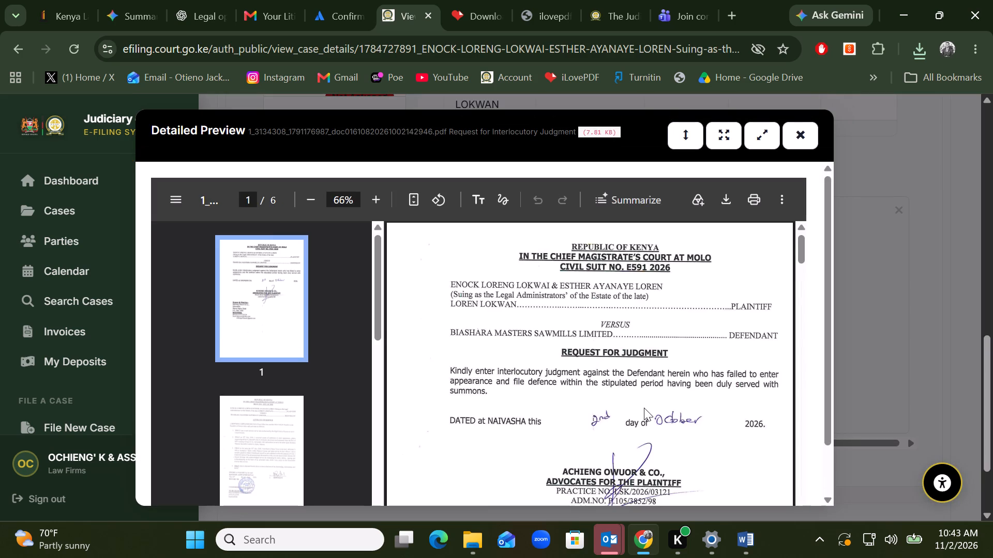
scroll(644, 408, "down", 10)
scroll(644, 408, "up", 3)
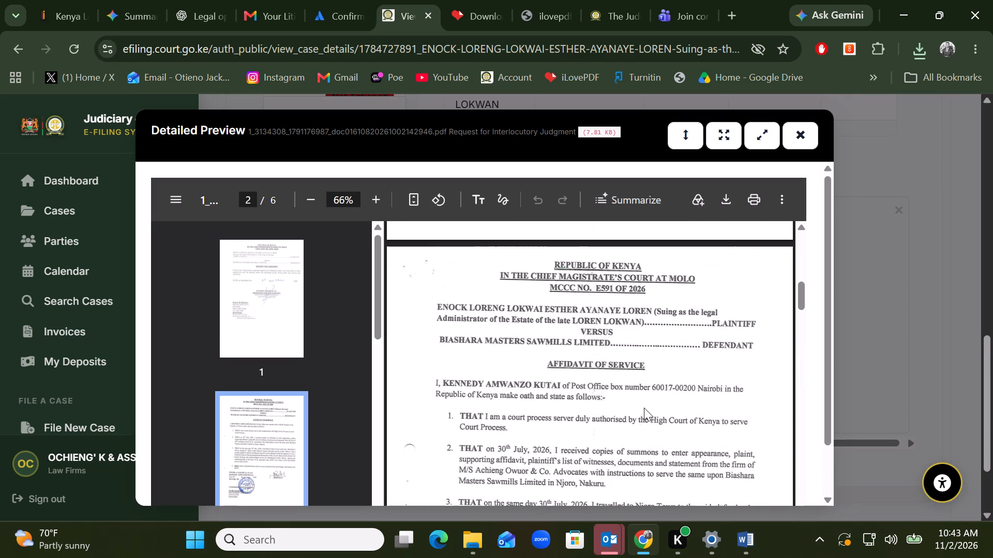
scroll(644, 408, "down", 11)
left_click(921, 353)
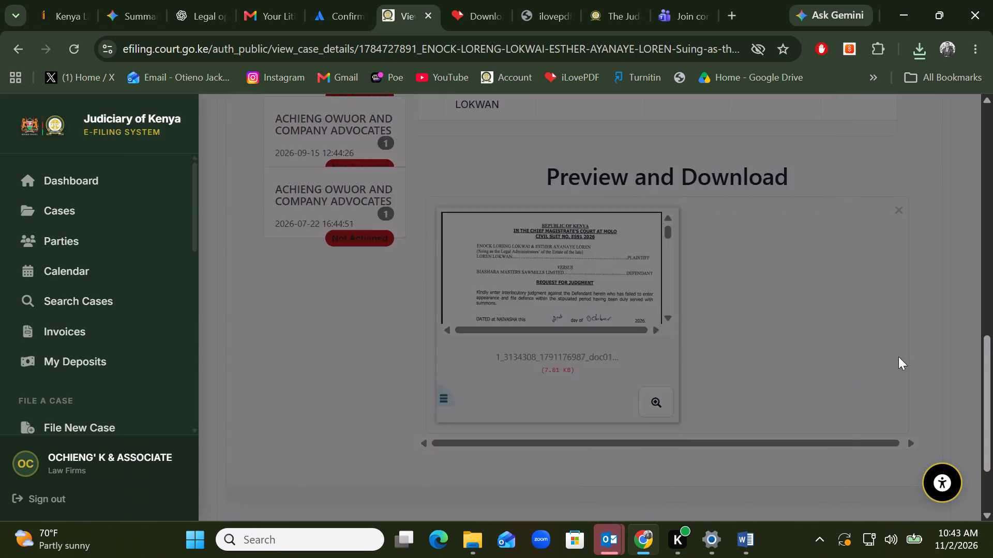
Open the document filed by Ochieng' K & Associate on 2026-10-30.
scroll(396, 344, "up", 3)
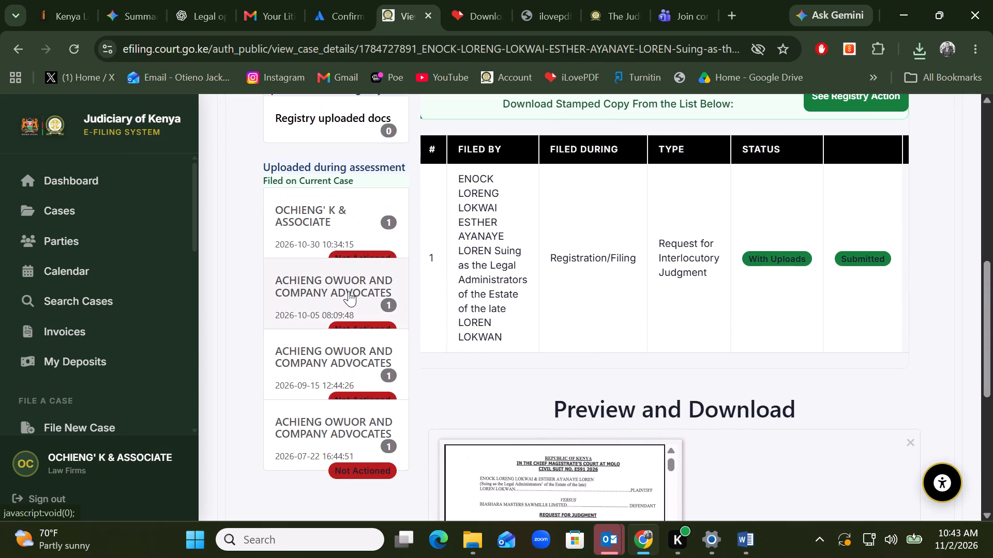
left_click(335, 245)
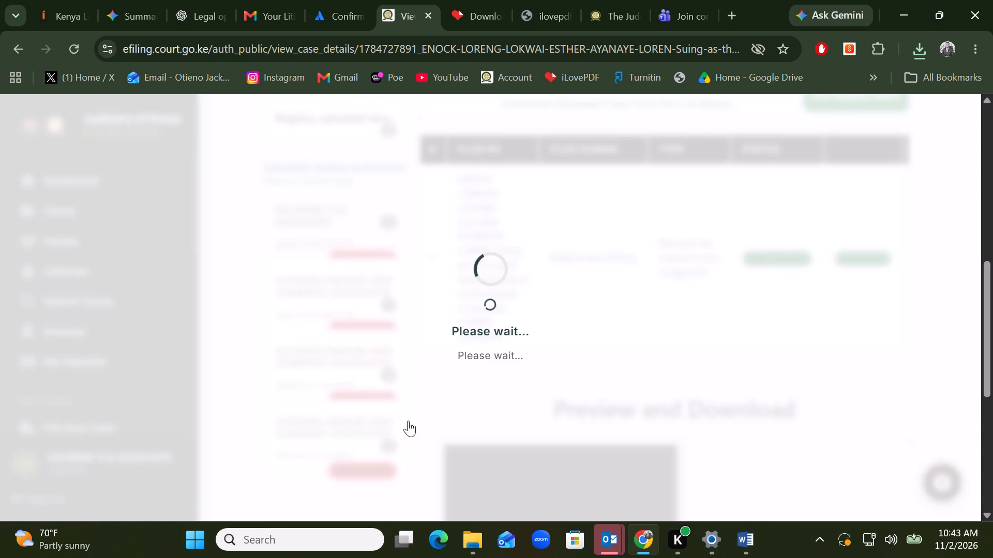
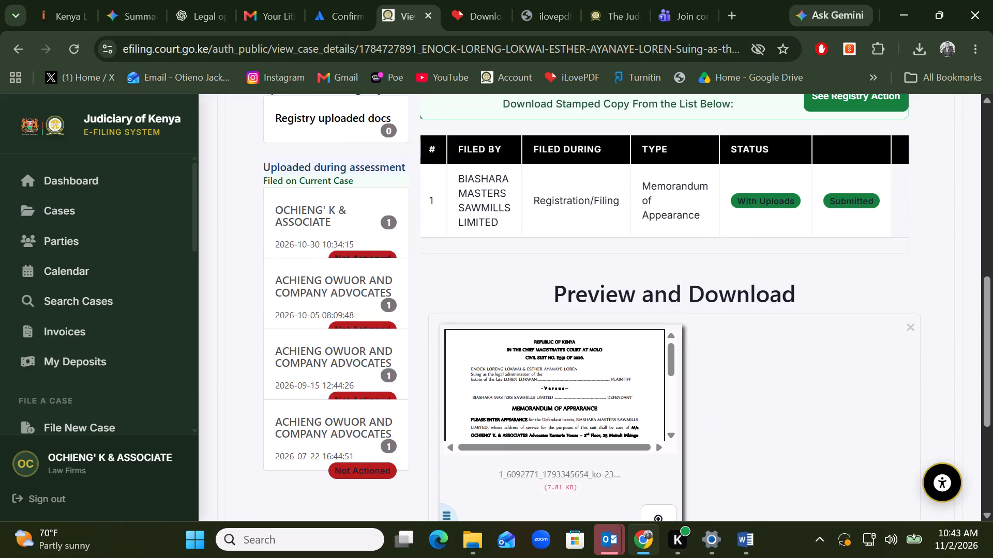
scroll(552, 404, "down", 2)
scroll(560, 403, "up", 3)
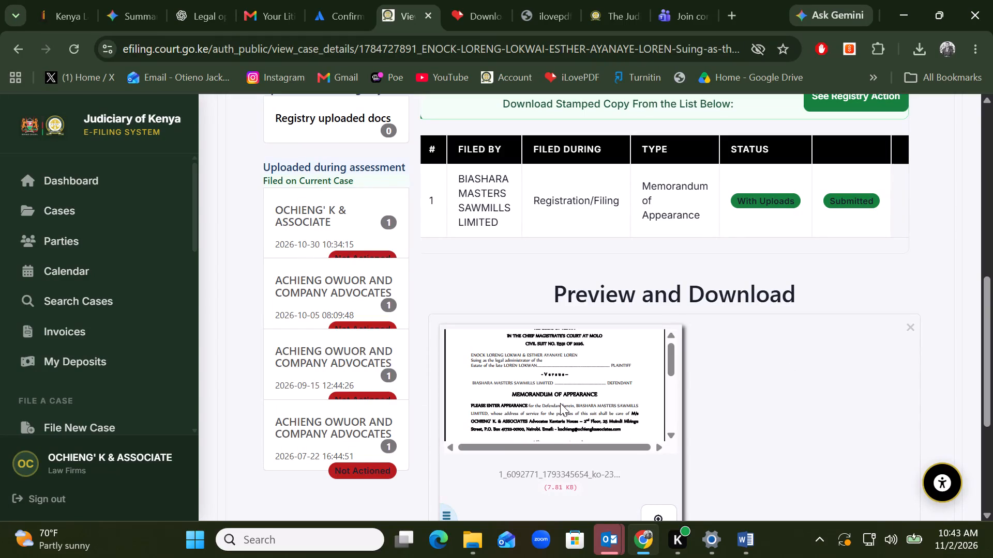
Move the Kuro app's taskbar icon ahead of the other app icons, directly before Edge.
right_click(683, 545)
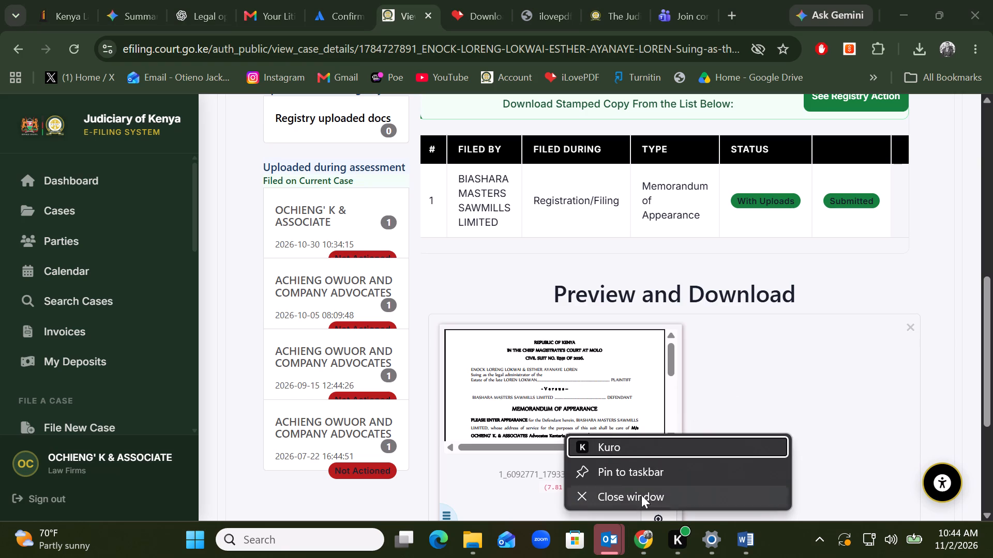
left_click_drag(676, 547, 426, 546)
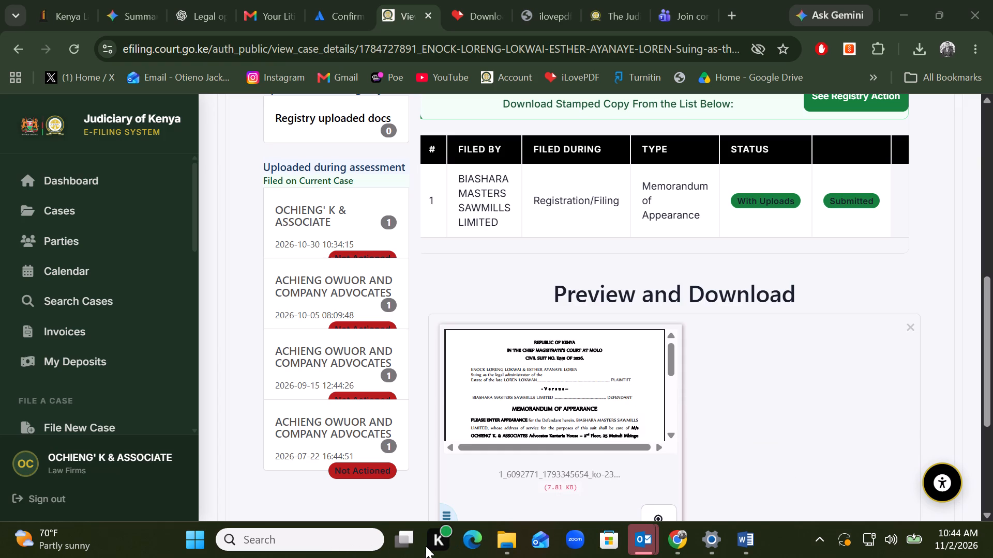
left_click_drag(426, 546, 432, 546)
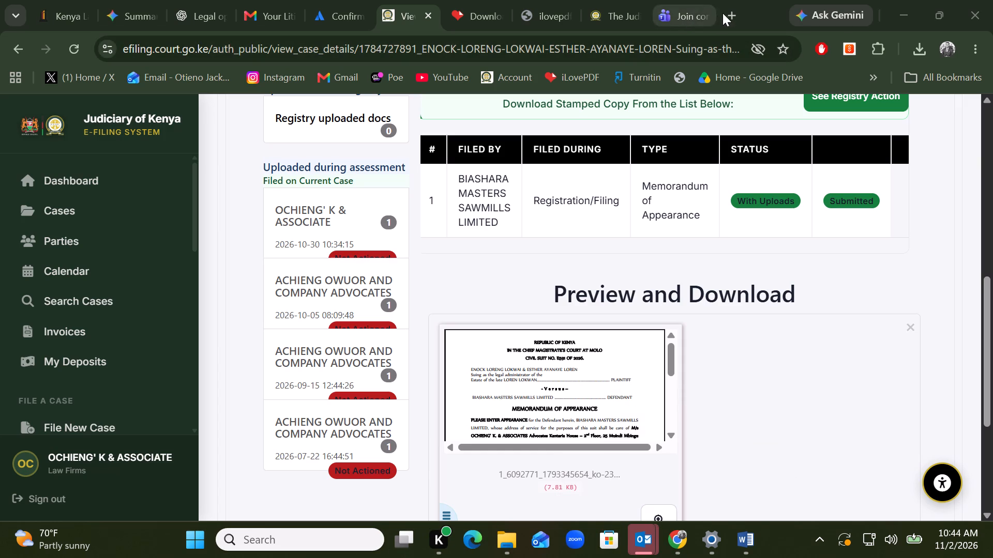
Search the web in a new tab for "HOW CAN I ADD AN ACTIVE APP FROM TASKBAR".
left_click(733, 11)
type("HOW CAN I ADD AN ACTIVE APP FROM TASKBAR")
key("Return")
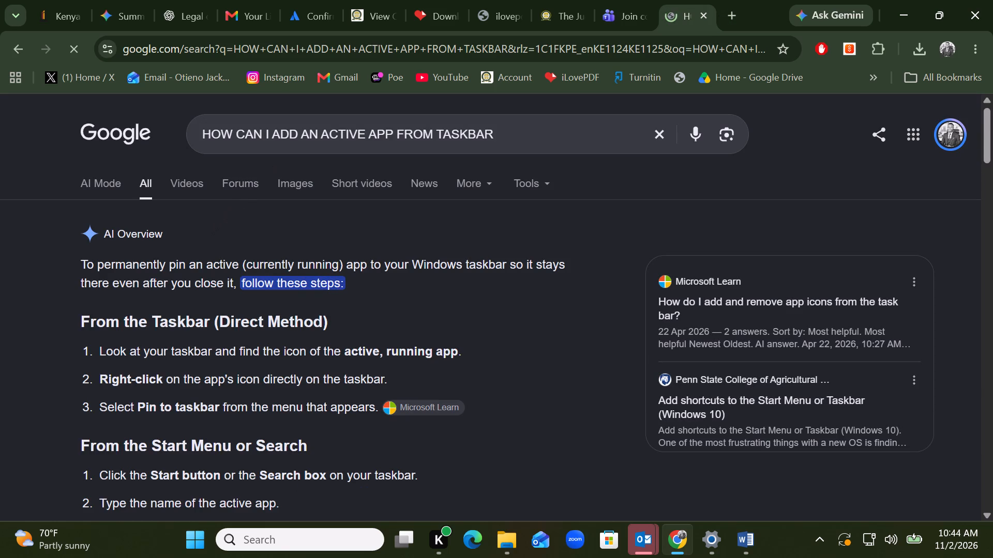
Reword the query by replacing ADD with HIDE and search for "HOW CAN I HIDE AN ACTIVE APP FROM TASKBAR".
left_click(302, 136)
key("BackSpace")
key("BackSpace")
key("BackSpace")
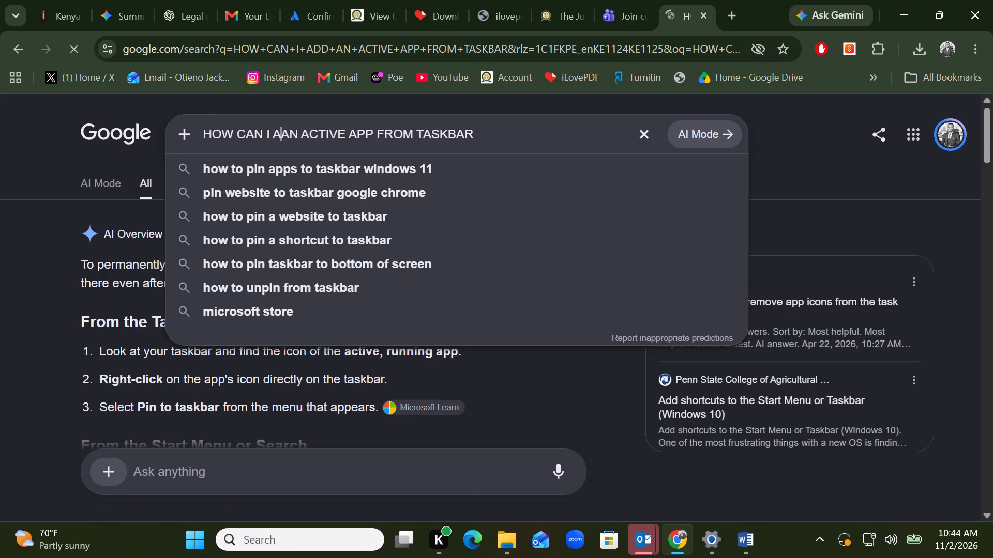
key("BackSpace")
type("HIDE")
key("space")
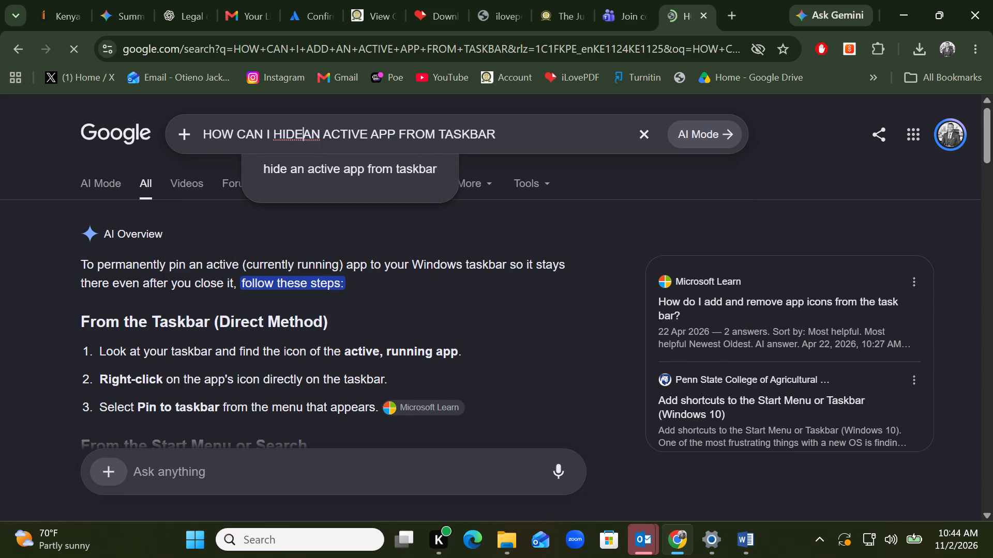
key("Return")
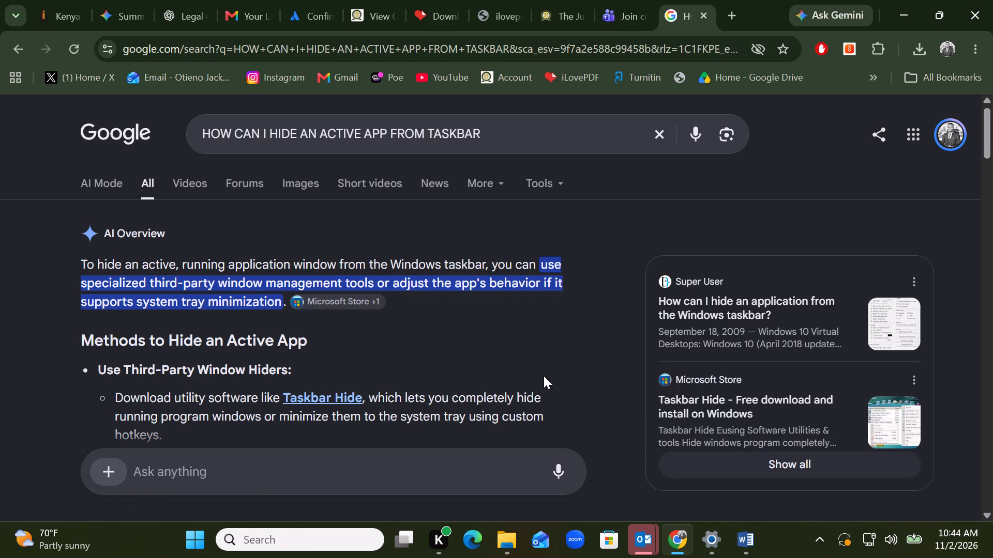
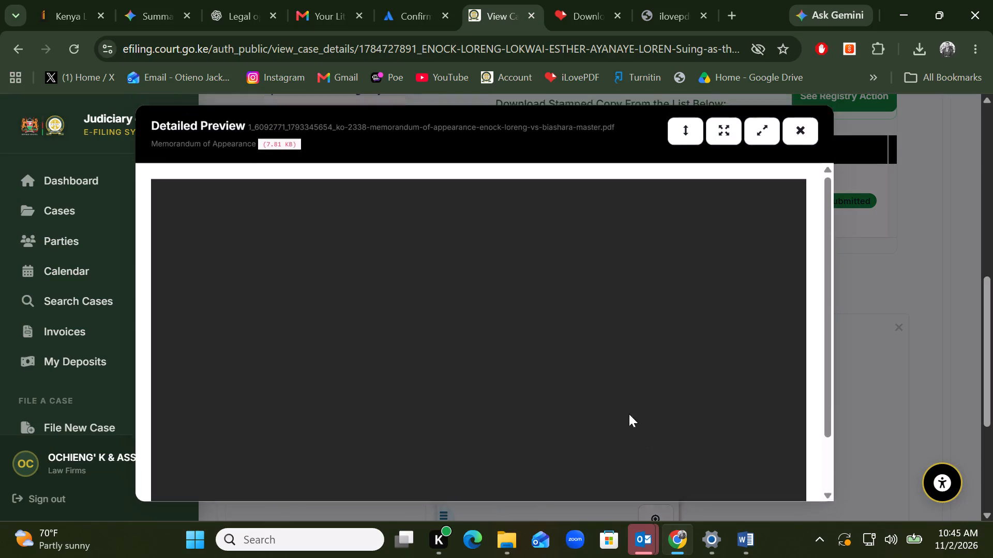
Review the KO 2338 Memorandum of Appearance for Biashara Masters Sawmills in the preview and download its PDF.
scroll(620, 384, "down", 4)
scroll(620, 385, "up", 4)
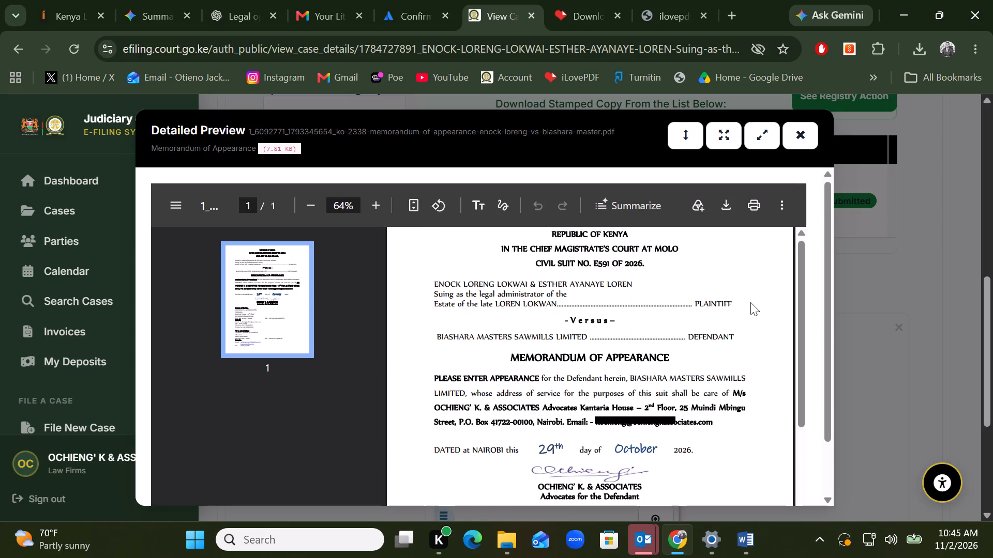
scroll(708, 377, "down", 1)
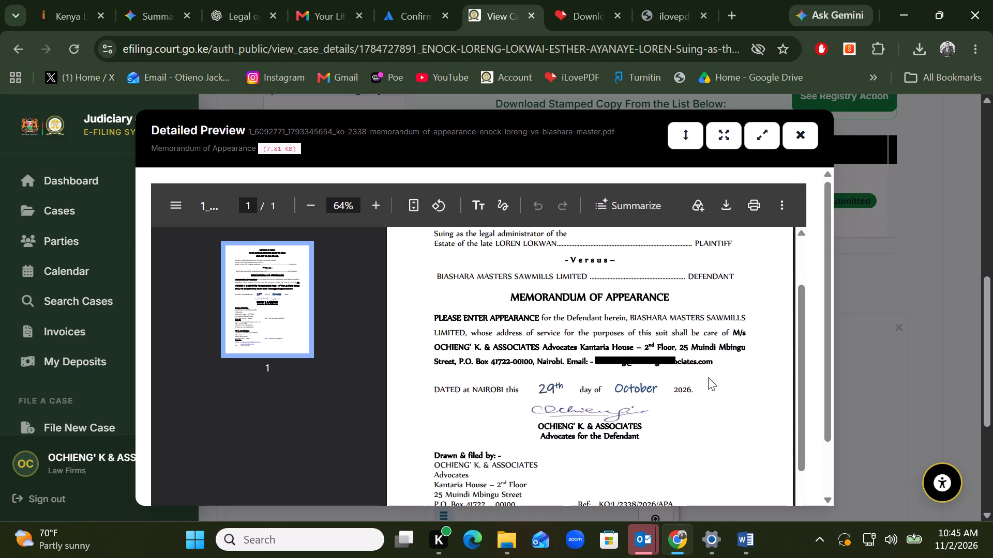
left_click(721, 208)
left_click(648, 486)
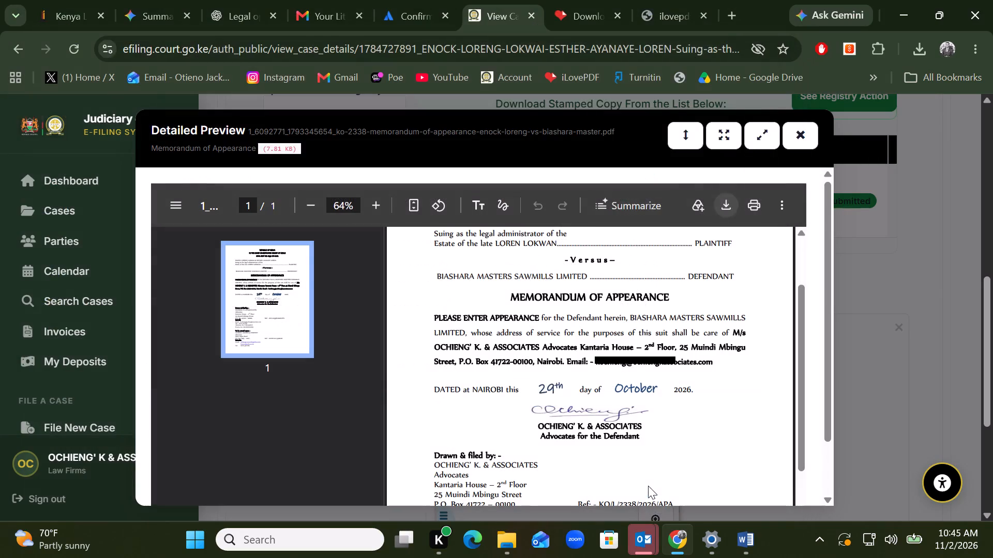
Close the detailed preview of the KO 2338 Memorandum of Appearance.
left_click_drag(884, 346, 883, 351)
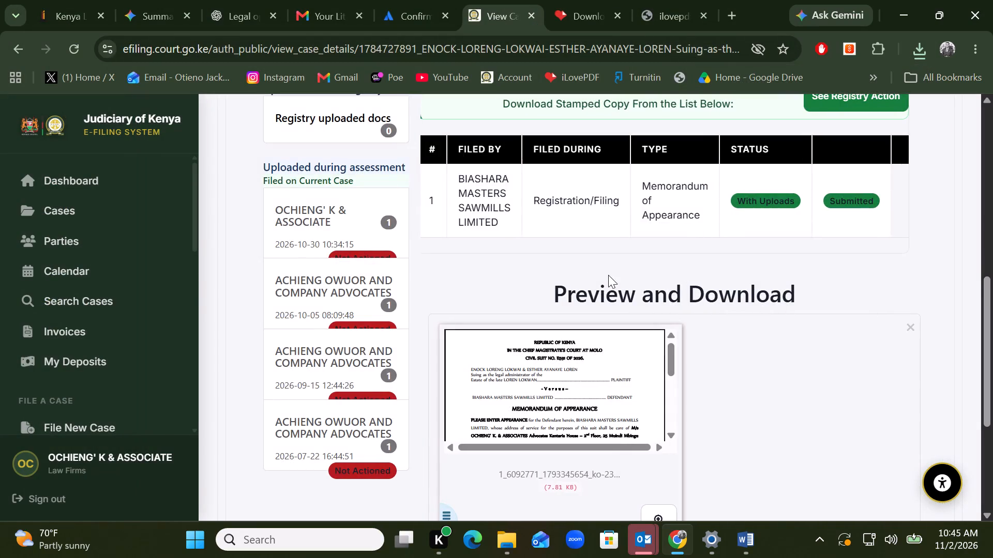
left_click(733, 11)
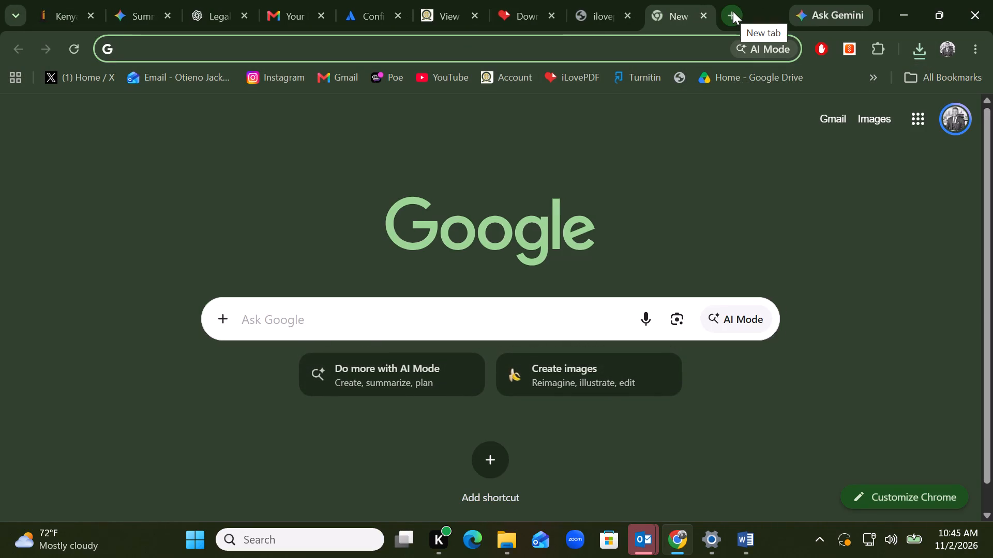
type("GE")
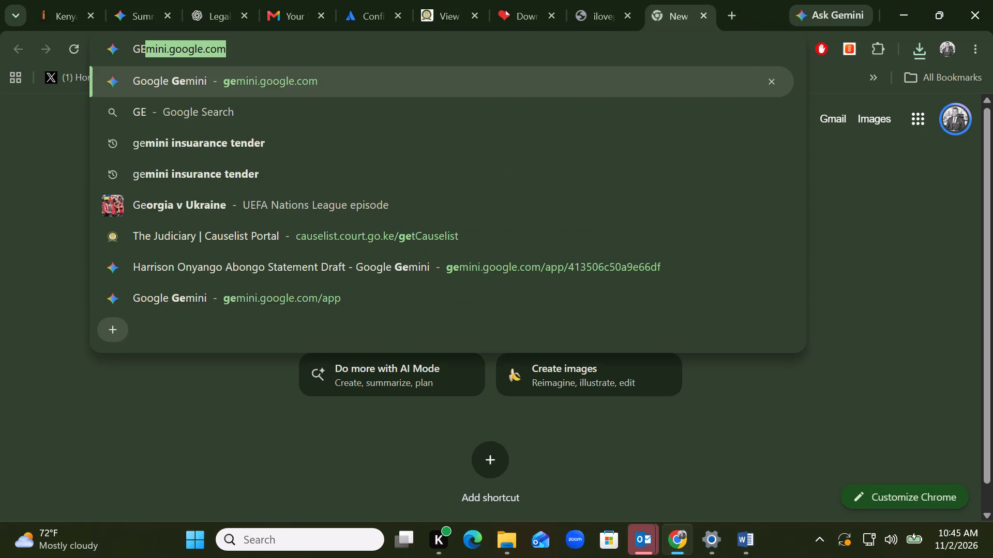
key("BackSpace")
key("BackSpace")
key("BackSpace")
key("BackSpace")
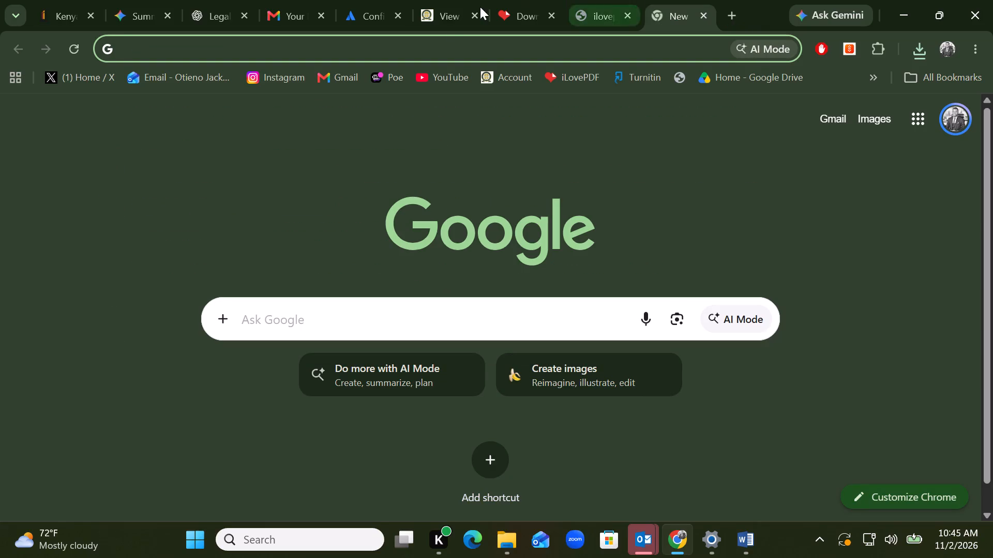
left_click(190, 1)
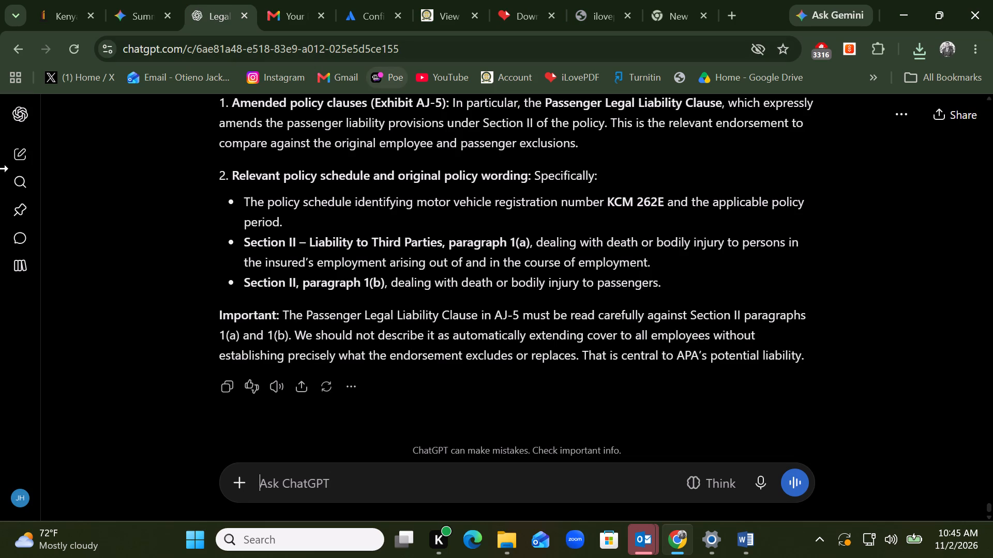
Merge the two newest PDFs from Downloads, the KO 2338 memorandum and the 4570259_2686397 document, with iLovePDF's Merge PDF tool.
left_click(519, 11)
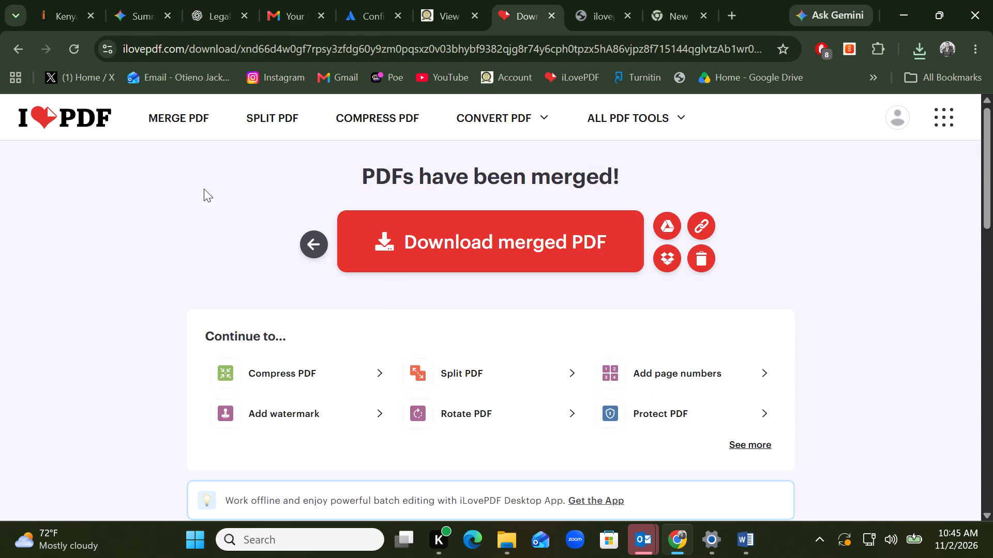
left_click(88, 221)
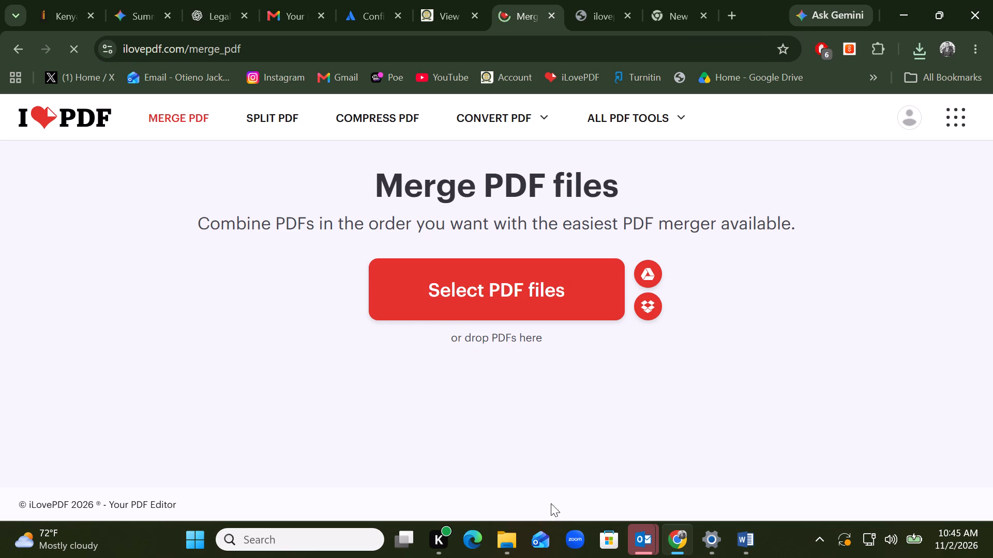
left_click(490, 548)
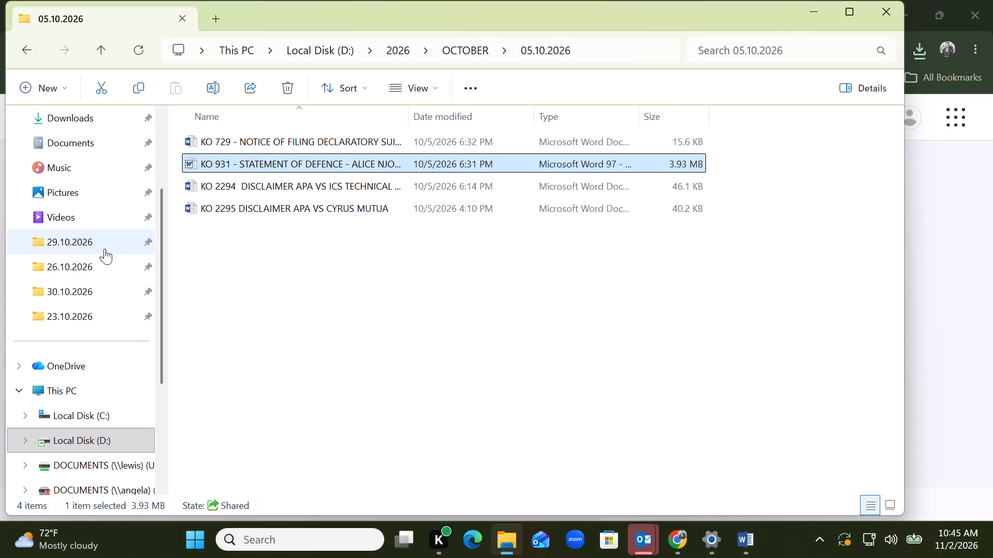
left_click(77, 109)
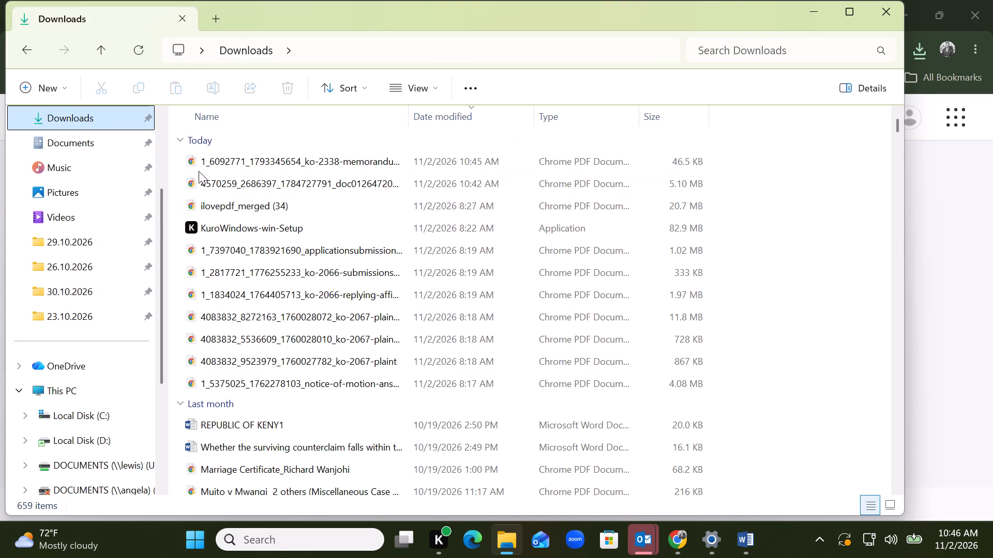
left_click_drag(176, 155, 200, 183)
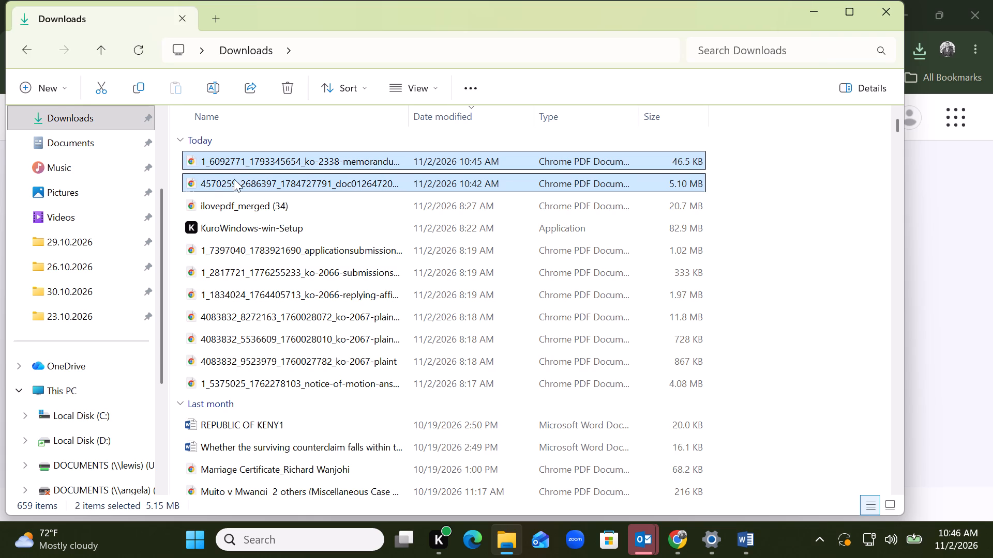
left_click_drag(506, 14, 430, 17)
left_click_drag(356, 161, 379, 188)
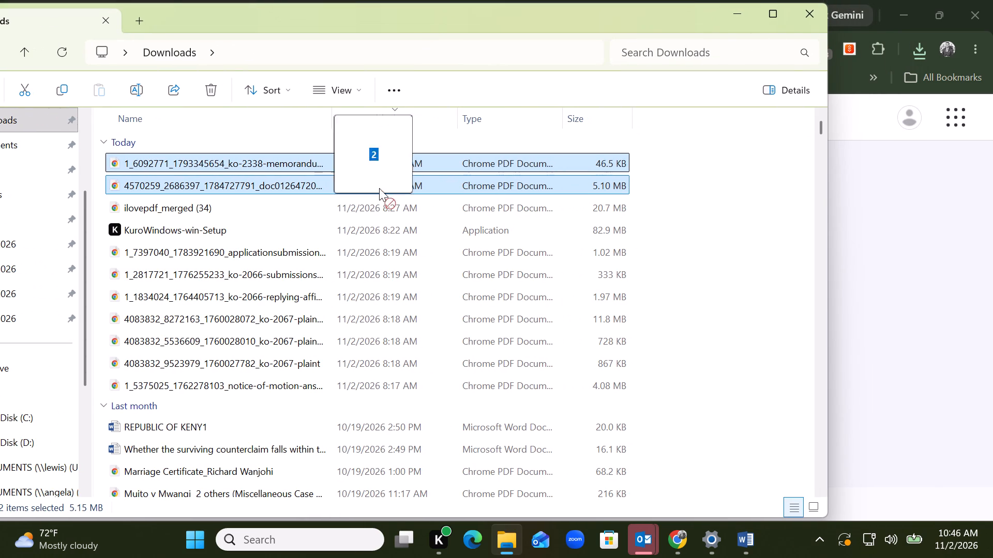
left_click_drag(379, 188, 919, 278)
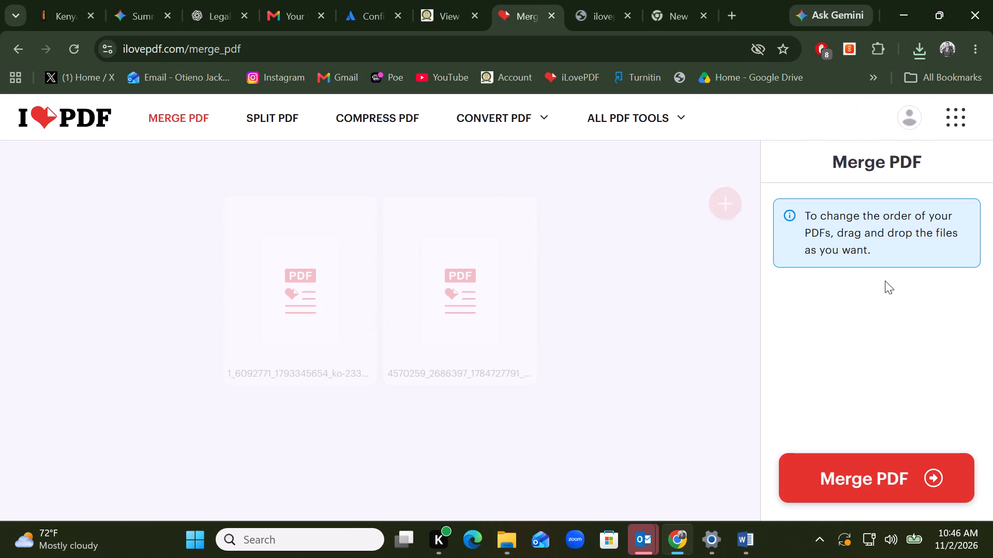
left_click(840, 483)
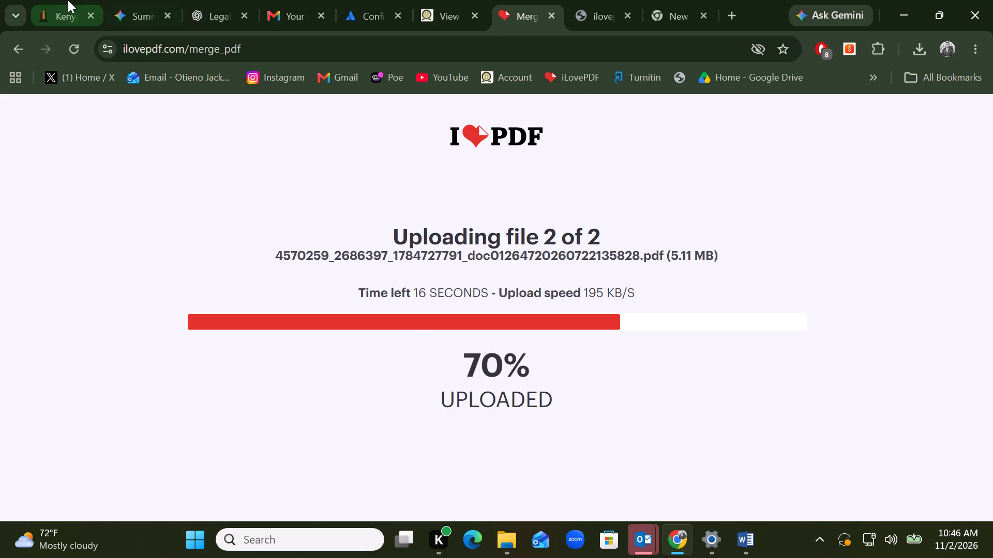
Close the Kenya Law tab and the empty new tab.
left_click(47, 0)
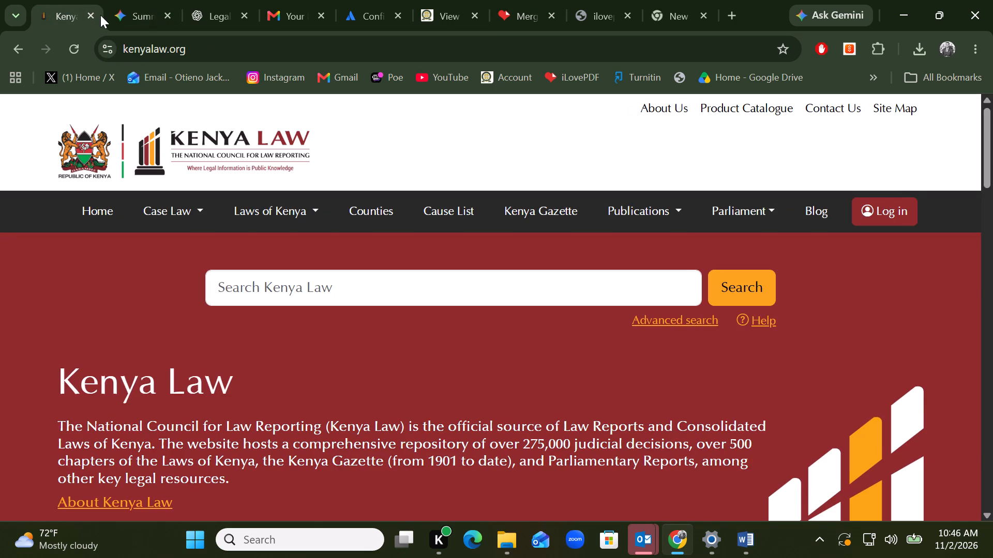
left_click(91, 14)
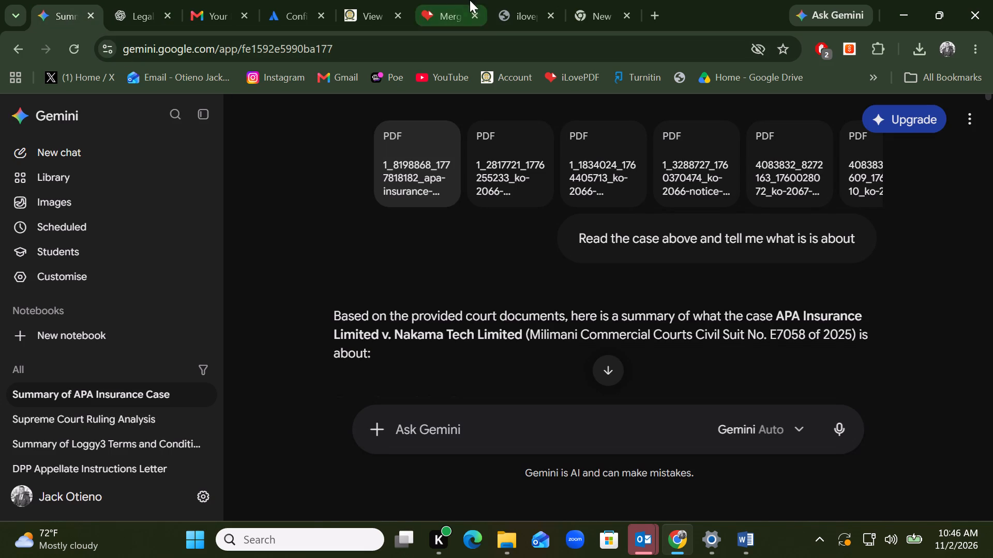
left_click(601, 0)
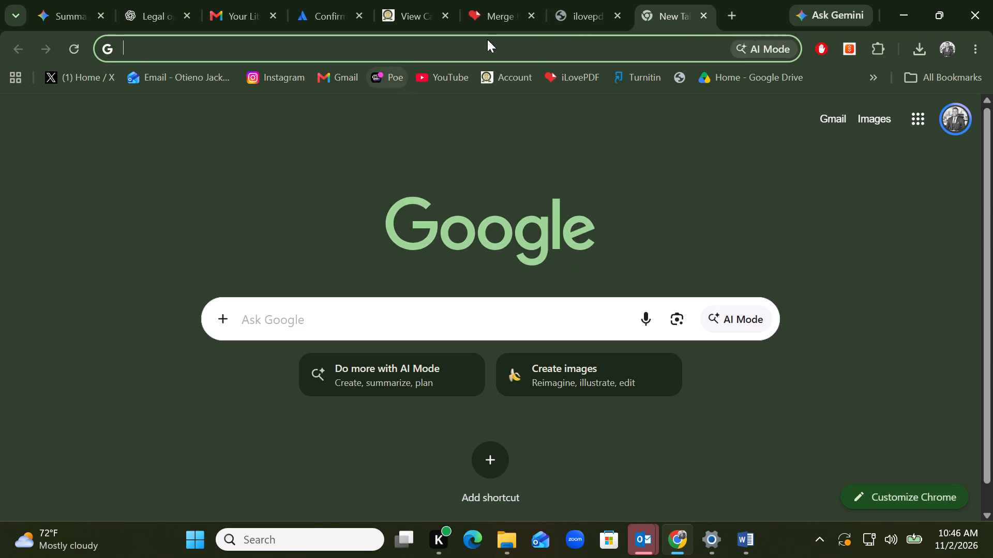
left_click(701, 11)
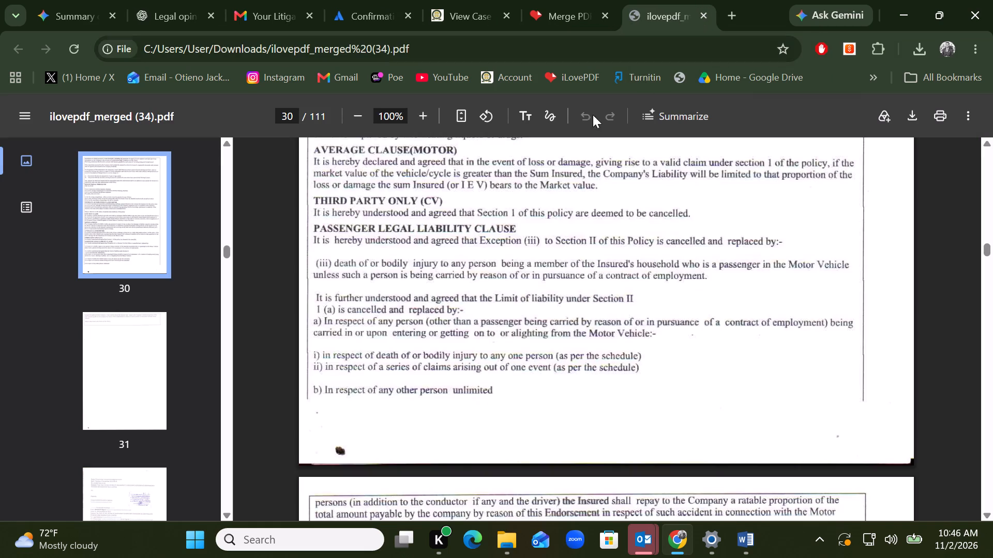
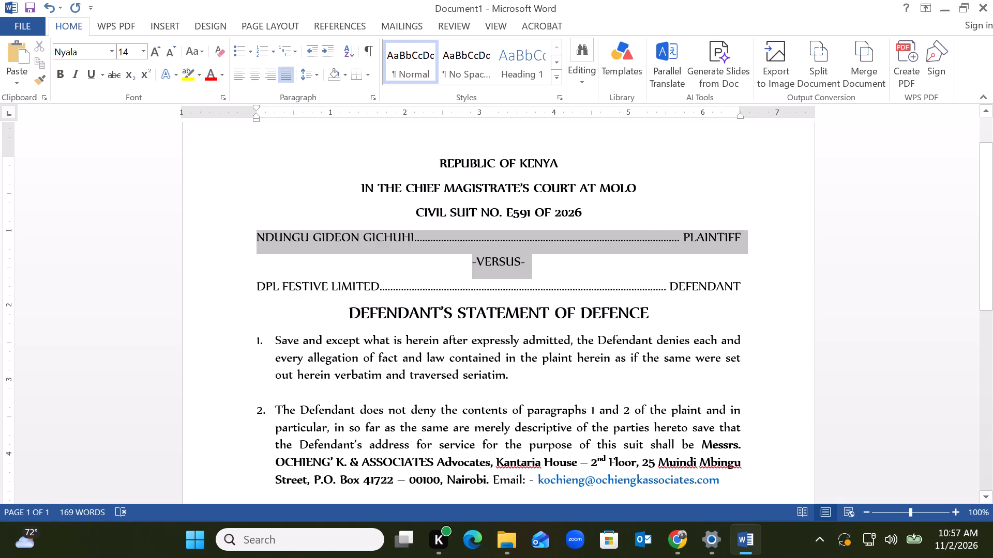
left_click_drag(812, 274, 791, 297)
key("ctrl+v")
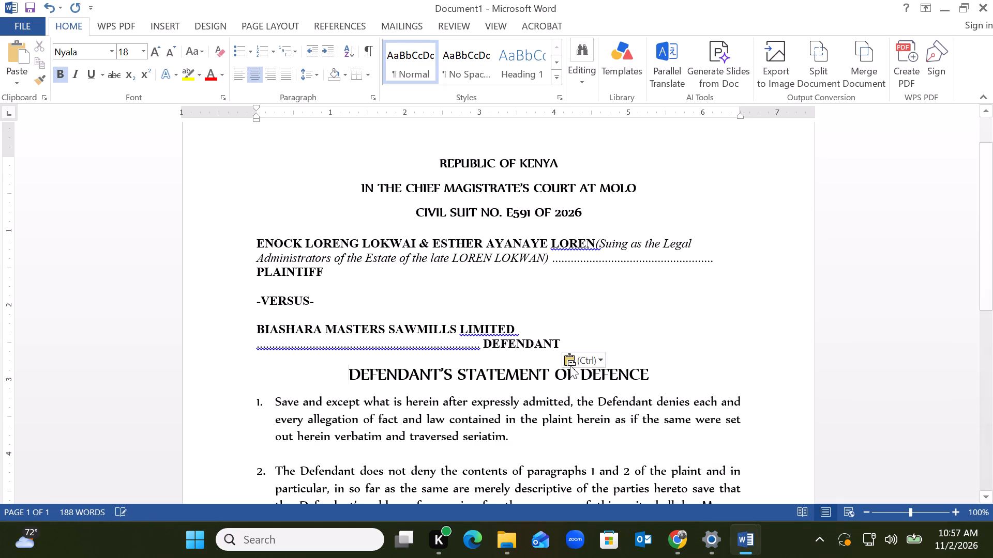
left_click(570, 365)
left_click(604, 398)
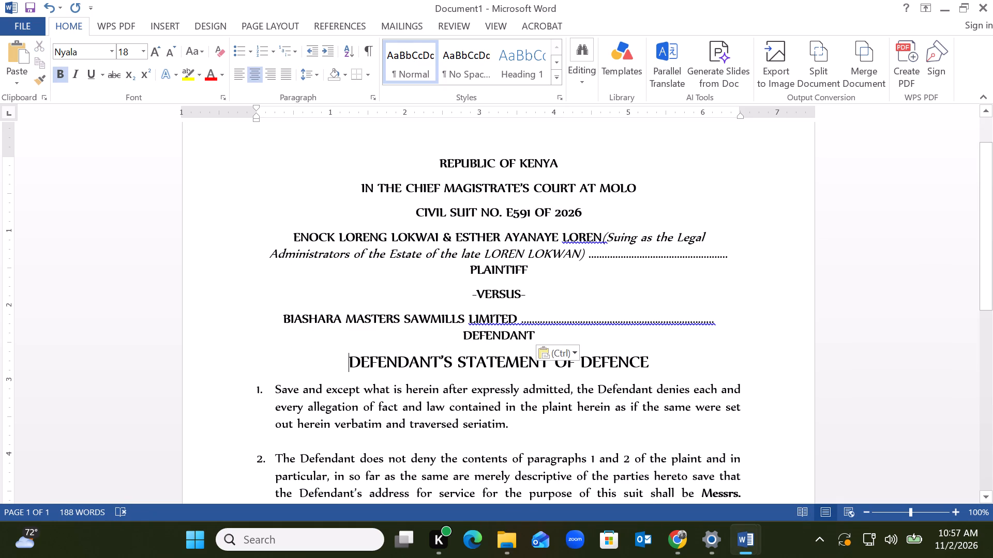
Remove the bold from the plaintiff names, "-VERSUS-" and defendant line in the parties block.
left_click_drag(289, 231, 537, 337)
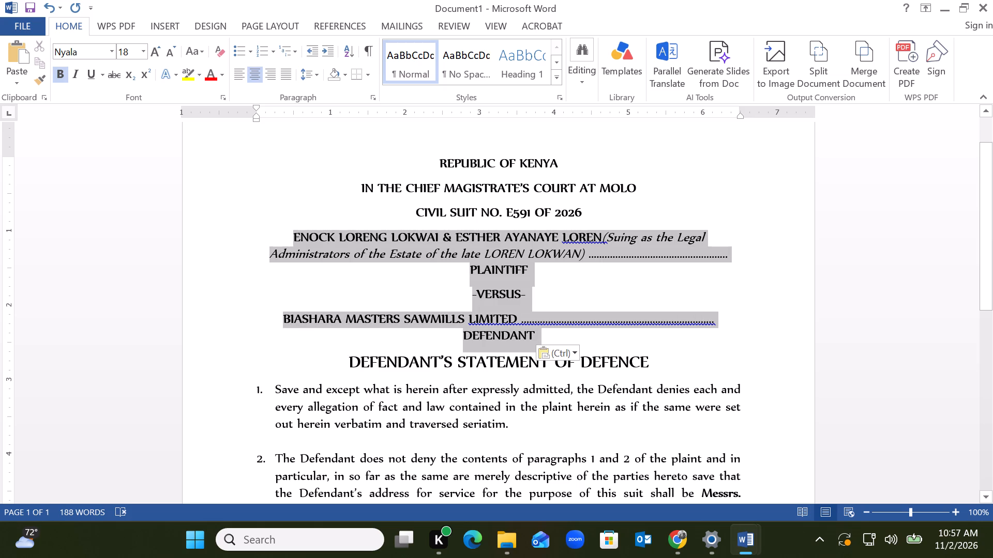
left_click_drag(537, 337, 536, 336)
left_click(547, 308)
left_click(558, 336)
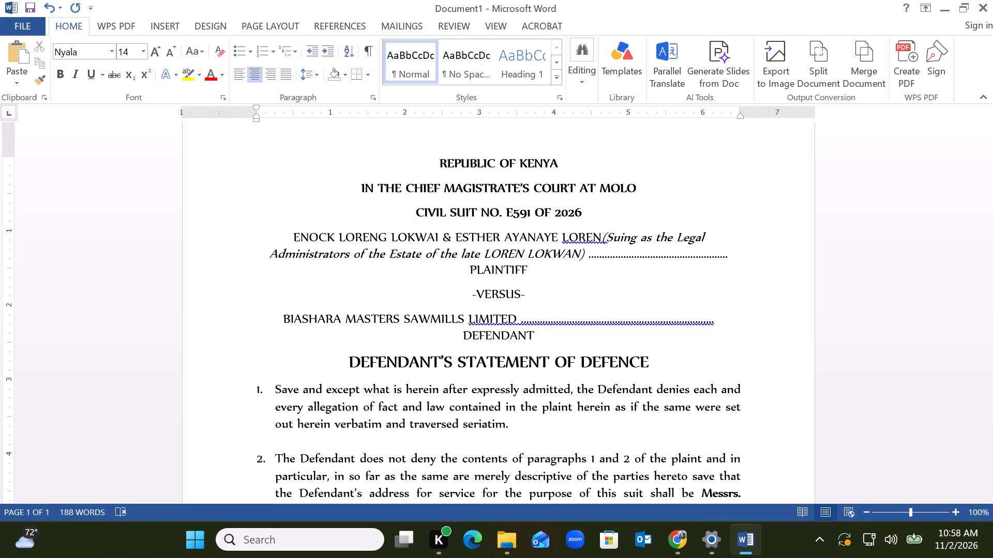
Split the plaintiff entry into three lines, breaking after the plaintiffs' names and after "Legal Administrators of the".
left_click(601, 237)
key("Return")
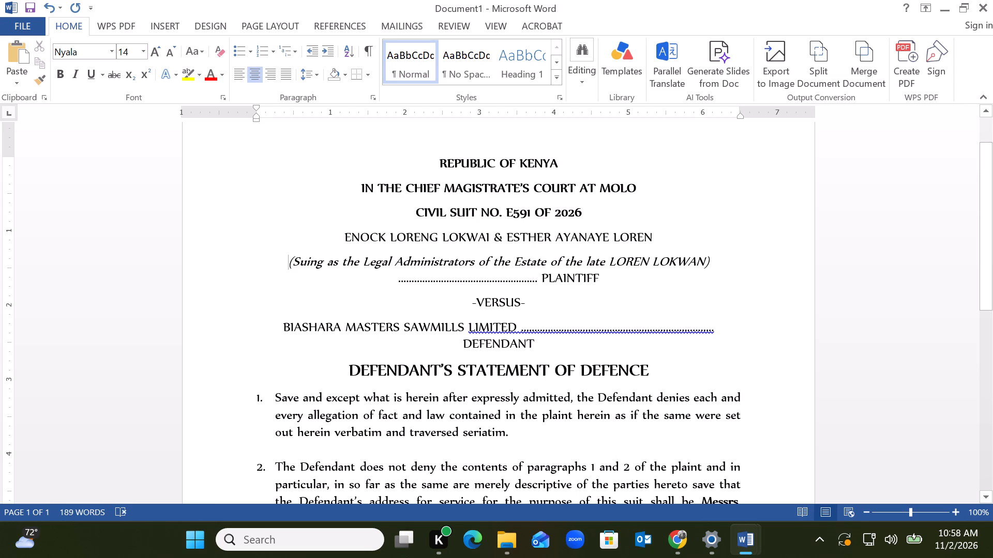
left_click(514, 262)
key("Return")
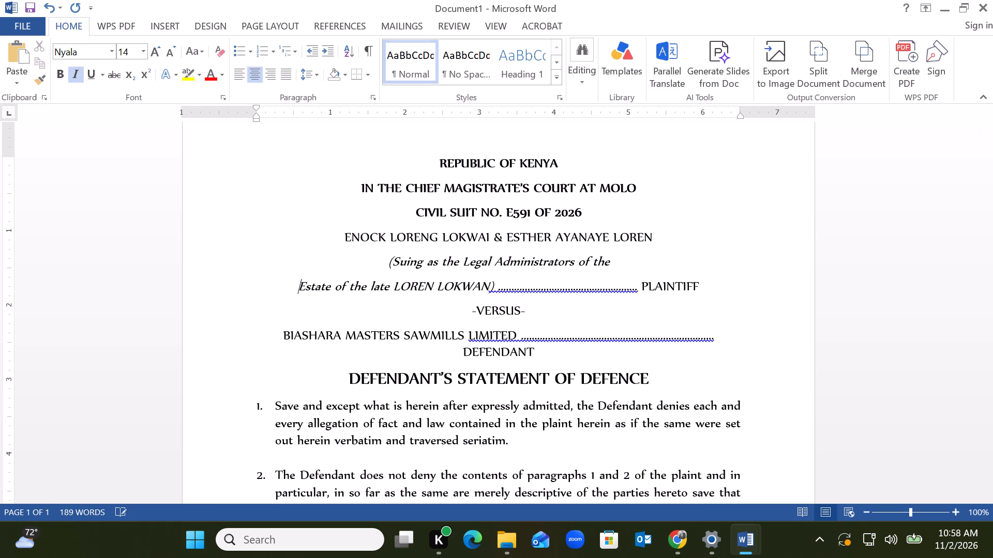
Accept the grammar suggestion closing the gap before the plaintiff's dotted leader, and add nine dots to that leader.
left_click(549, 291)
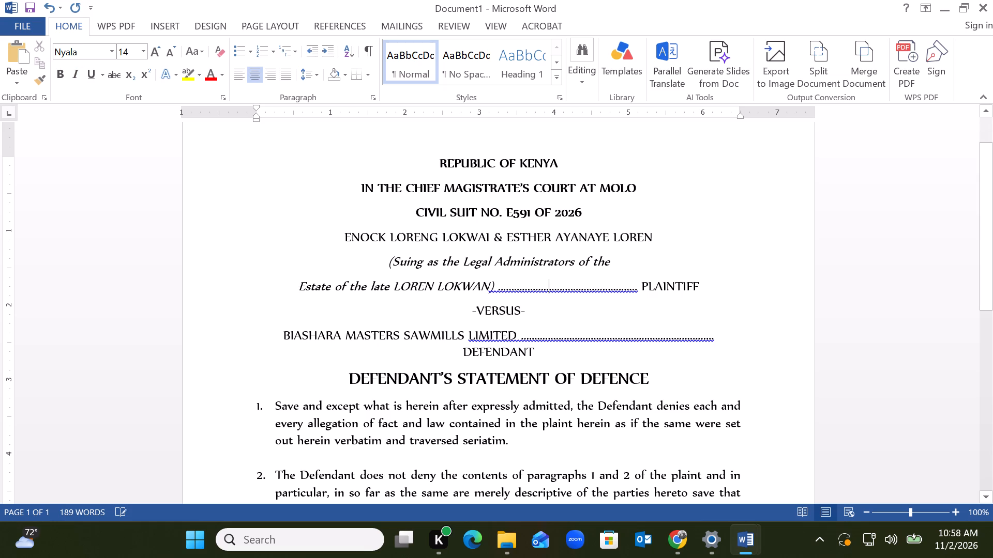
right_click(549, 291)
left_click(711, 311)
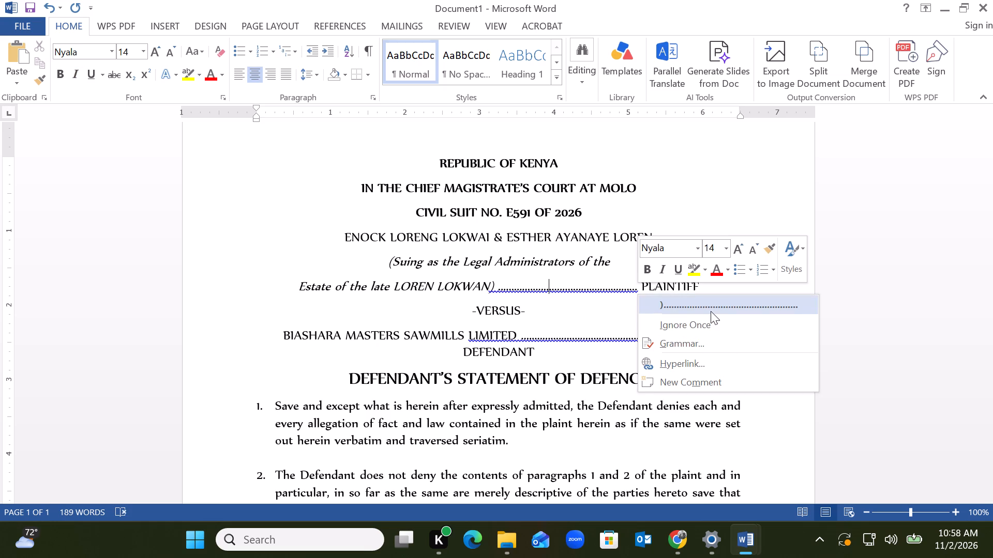
left_click(592, 283)
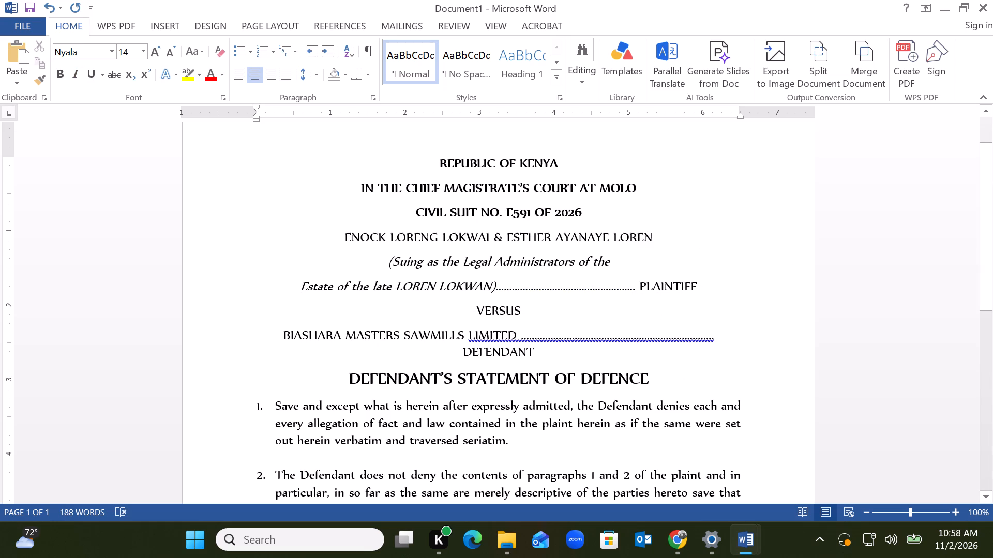
type(".......")
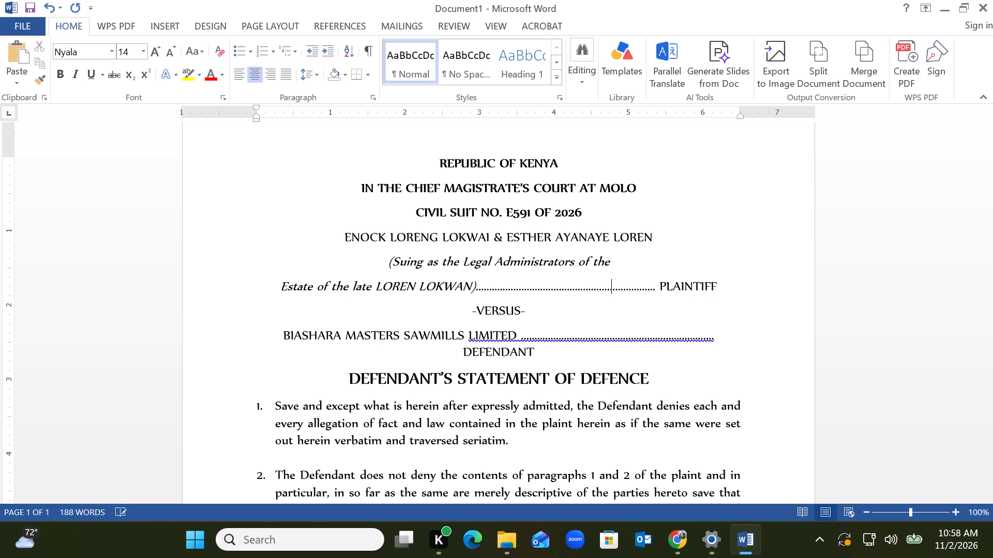
type("..")
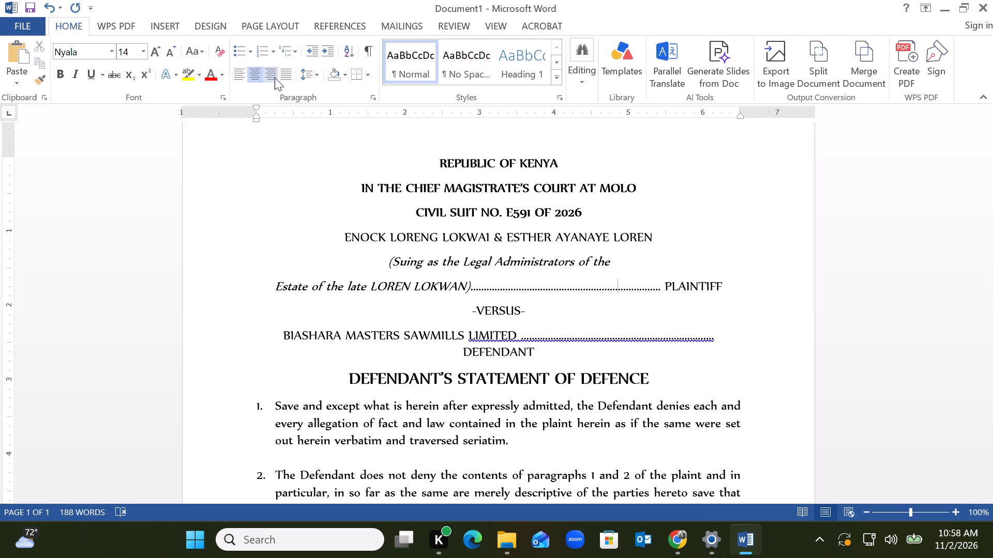
Justify all three lines of the plaintiff entry.
left_click(286, 74)
left_click_drag(342, 237, 593, 283)
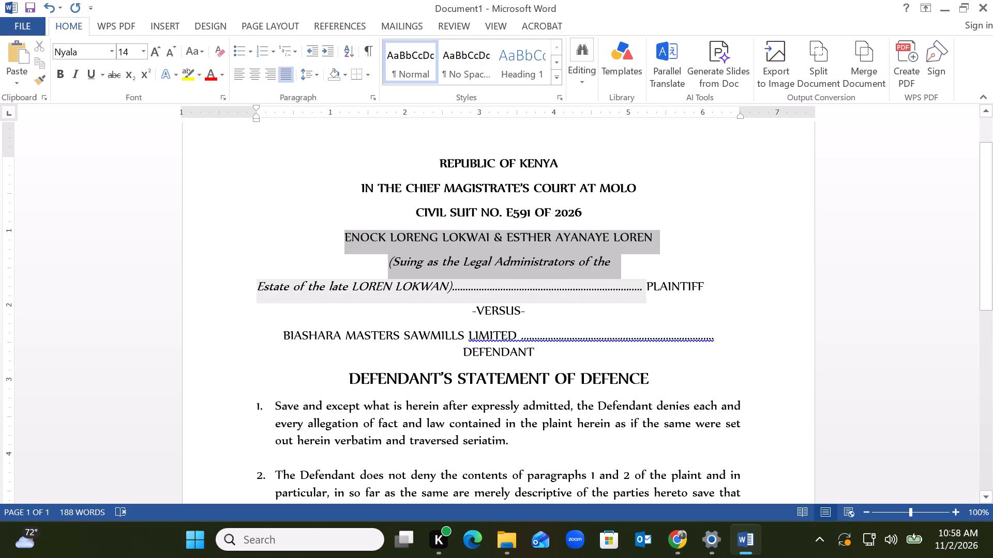
left_click_drag(593, 283, 708, 283)
left_click(280, 71)
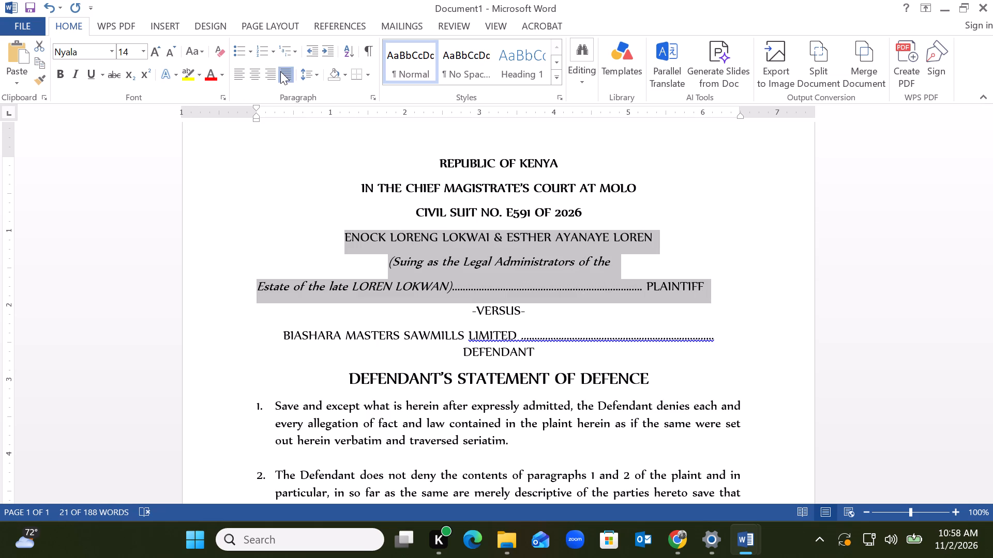
Set the plaintiff entry to single line spacing with no added space between paragraphs of the same style.
left_click(374, 96)
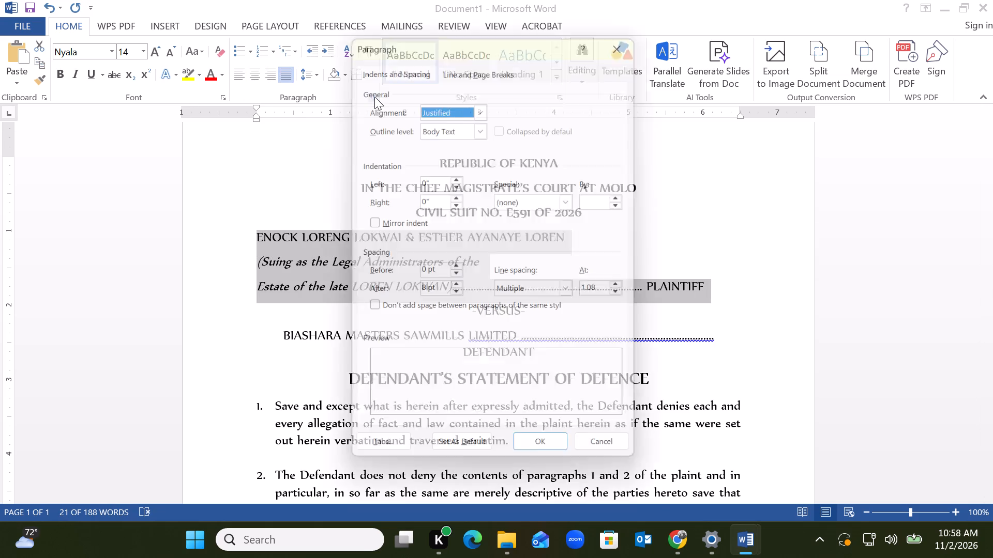
left_click(363, 313)
left_click(368, 308)
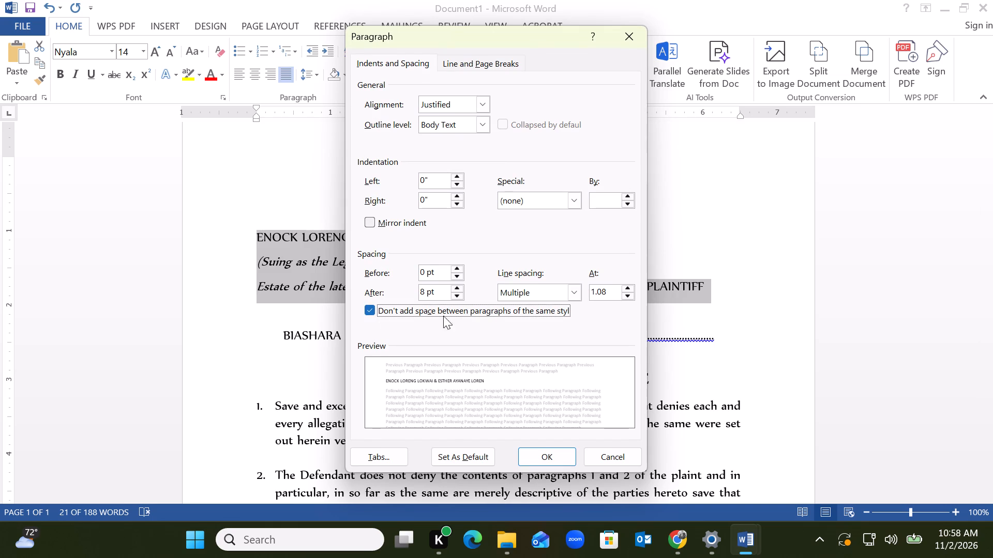
left_click(521, 280)
left_click(522, 290)
left_click(521, 303)
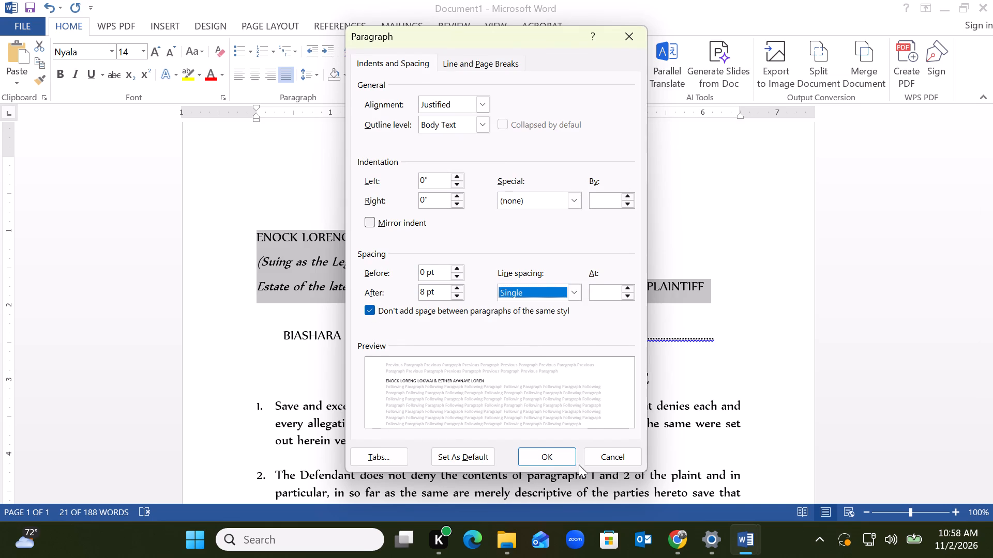
left_click(546, 461)
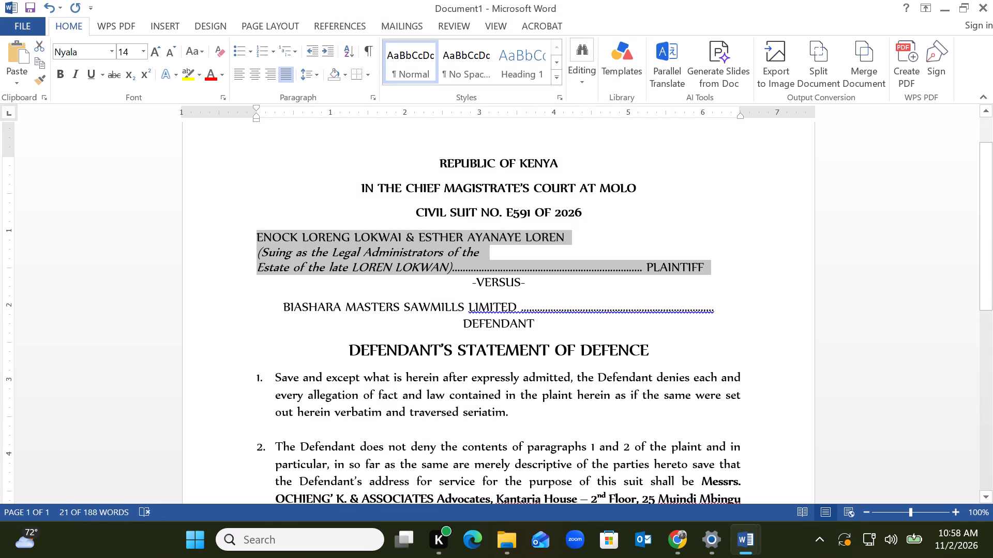
Adjust the number of dots in the plaintiff's leader so "PLAINTIFF" ends at the right margin on the same line.
left_click(603, 267)
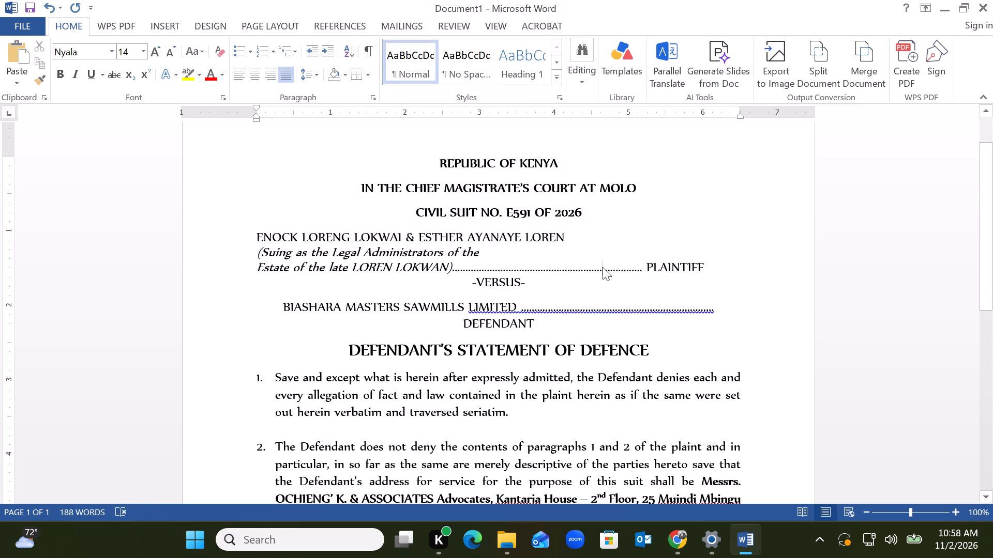
key("period")
key("period")
key("period")
key("period")
key("period")
key("period")
key("period")
key("period")
key("period")
key("period")
key("period")
type("...")
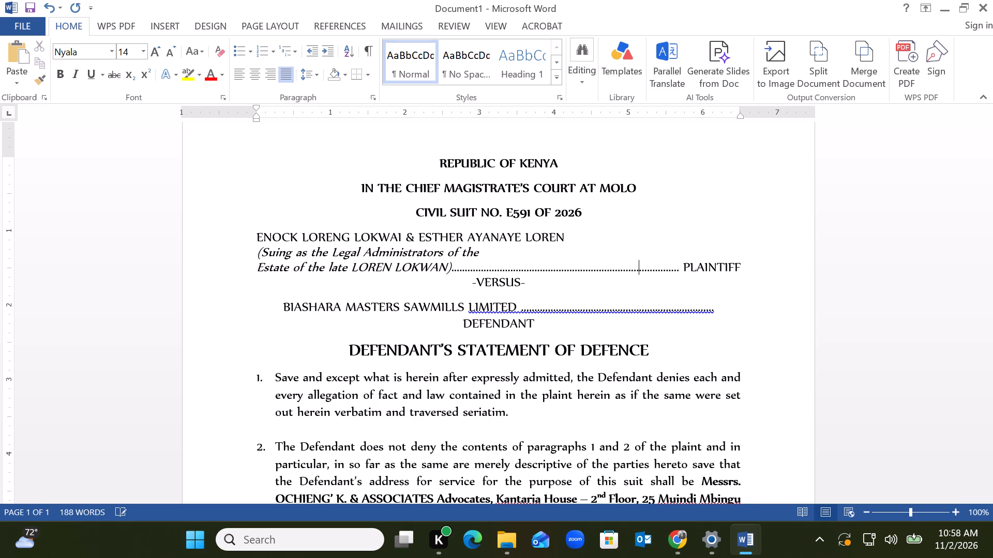
key("BackSpace")
key("BackSpace")
key("BackSpace")
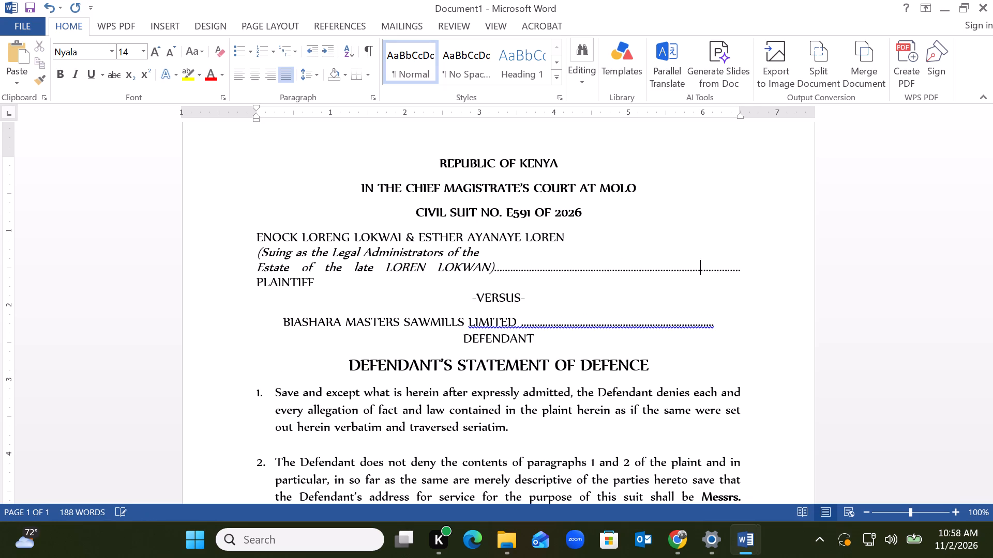
key("BackSpace")
key("BackSpace")
key("BackSpace")
key("BackSpace")
key("BackSpace")
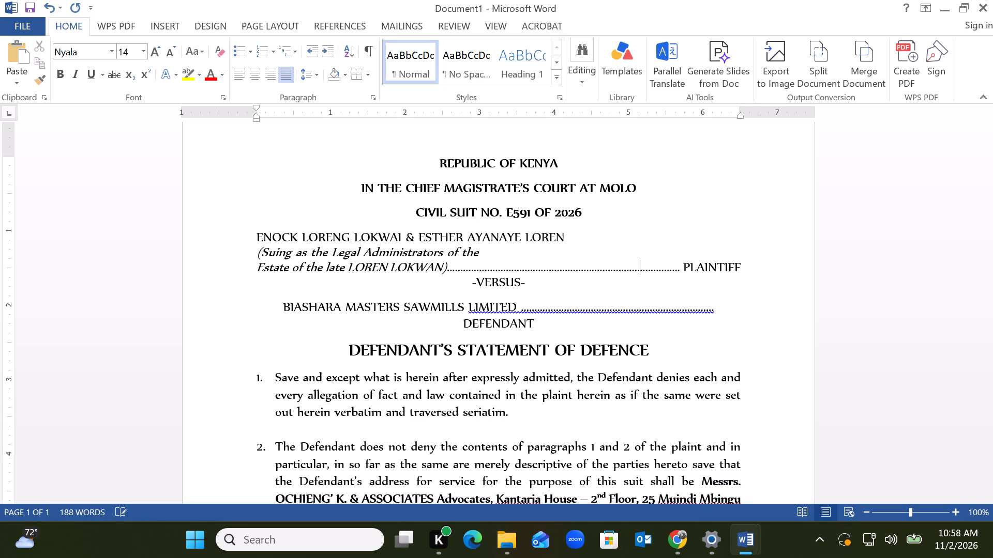
Allow spacing between same-style paragraphs for the last plaintiff line and the "-VERSUS-" line.
left_click_drag(516, 275, 530, 286)
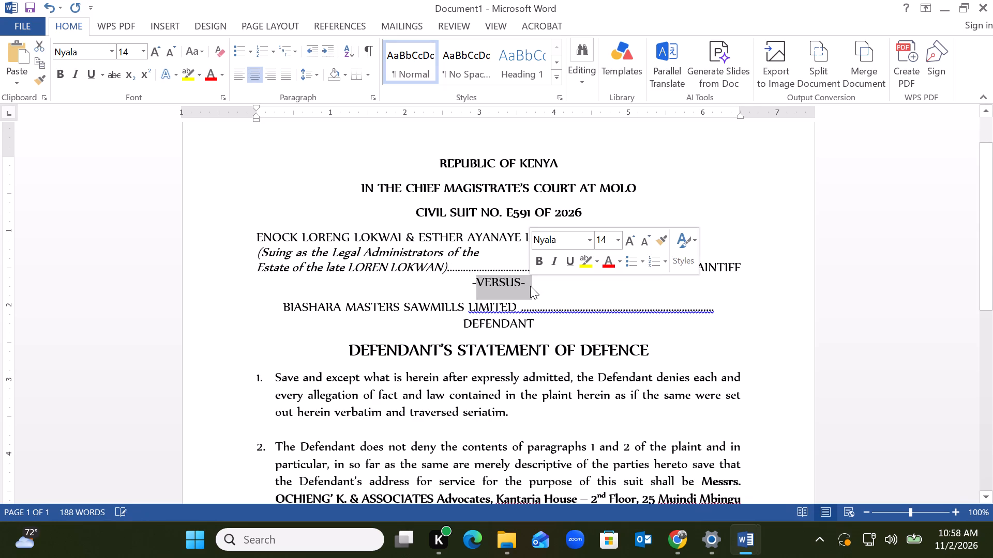
left_click(506, 265)
left_click_drag(506, 269, 543, 290)
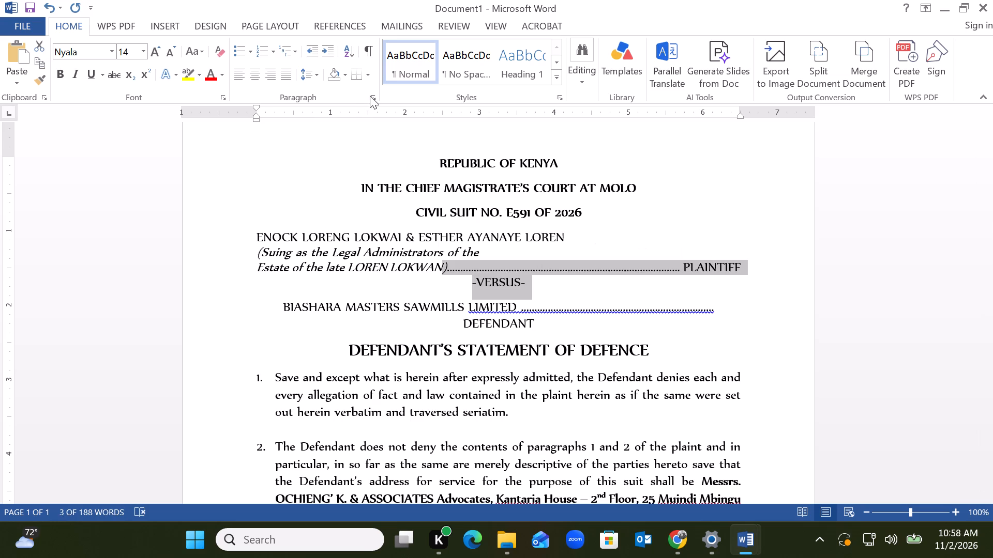
left_click(371, 96)
double_click(367, 310)
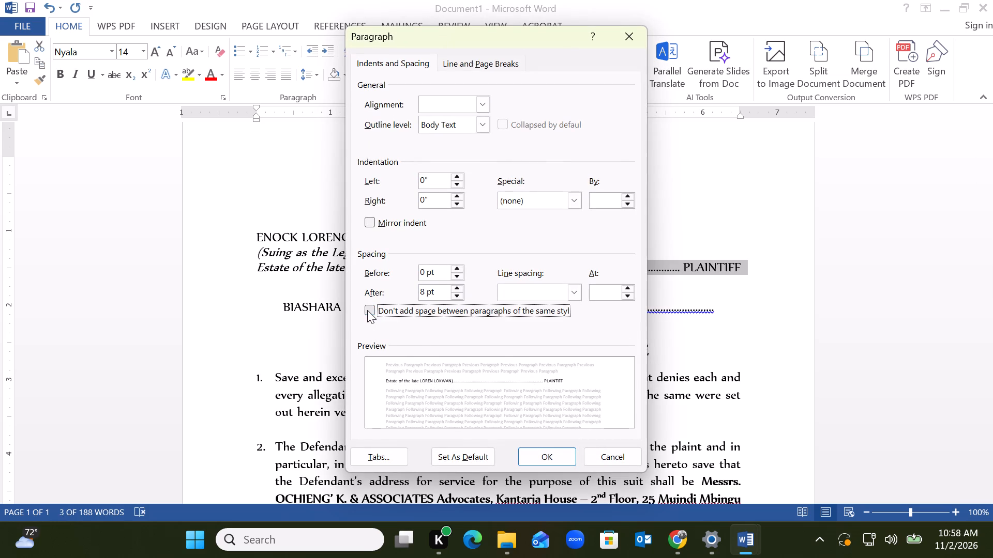
left_click(535, 291)
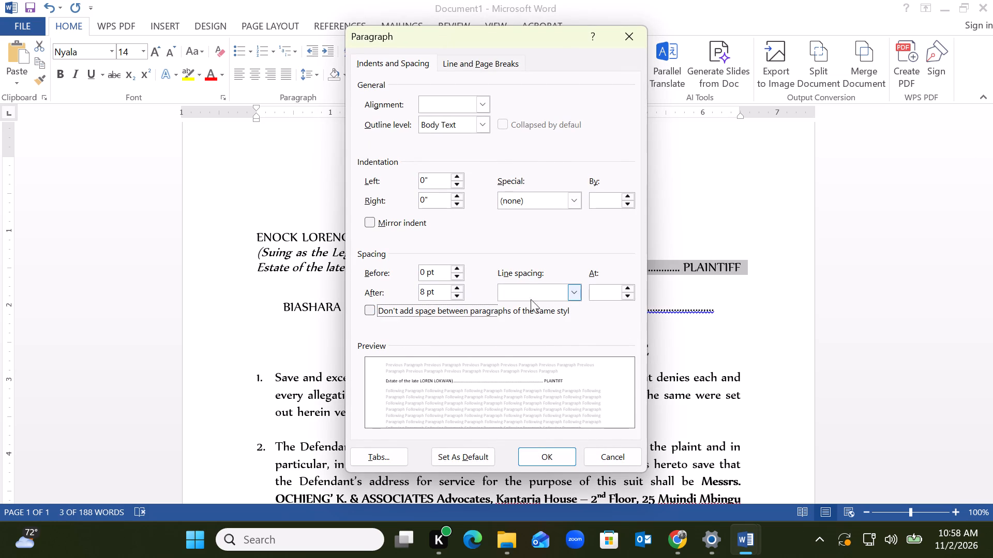
left_click(526, 309)
left_click(546, 456)
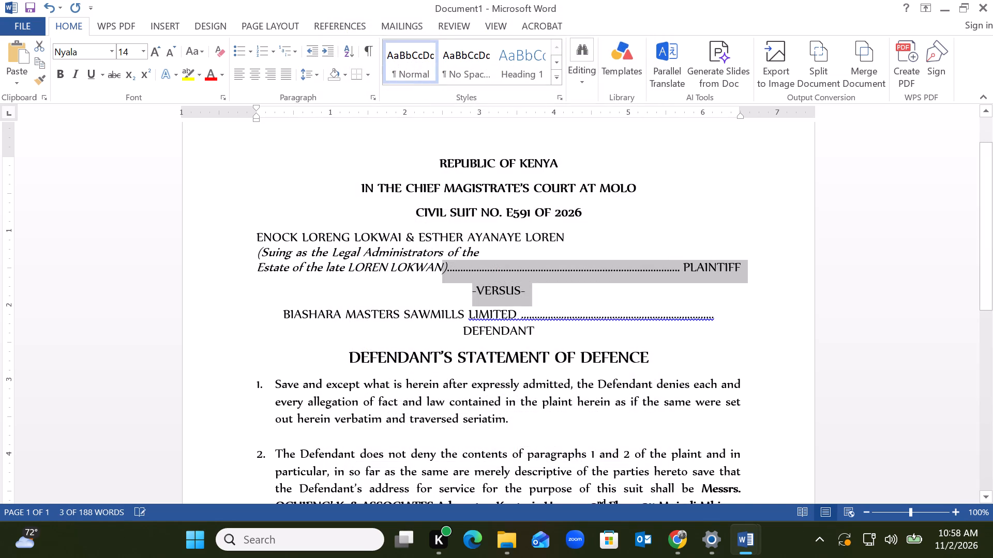
Justify the defendant entry for Biashara Masters Sawmills Limited.
left_click(525, 308)
left_click(335, 312)
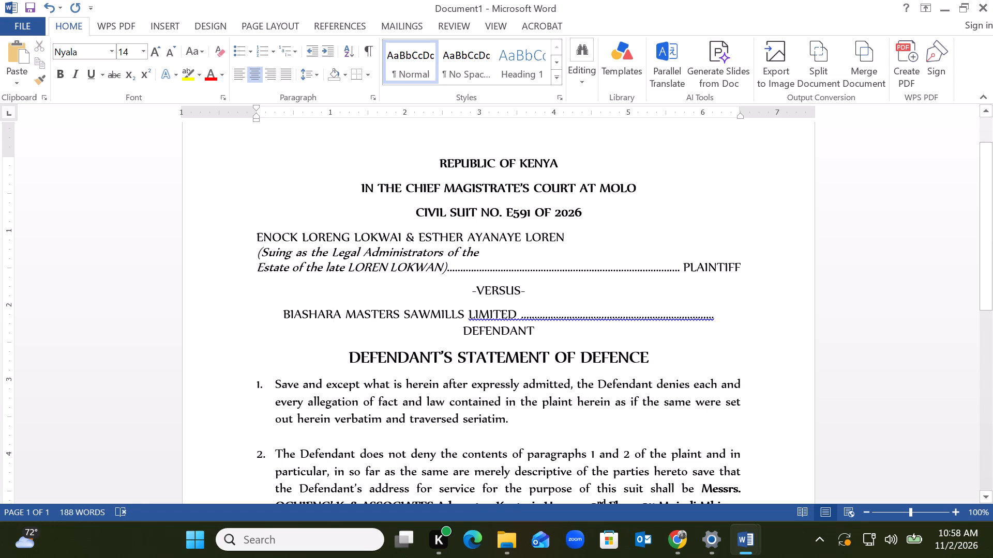
left_click_drag(281, 315, 482, 327)
left_click(287, 72)
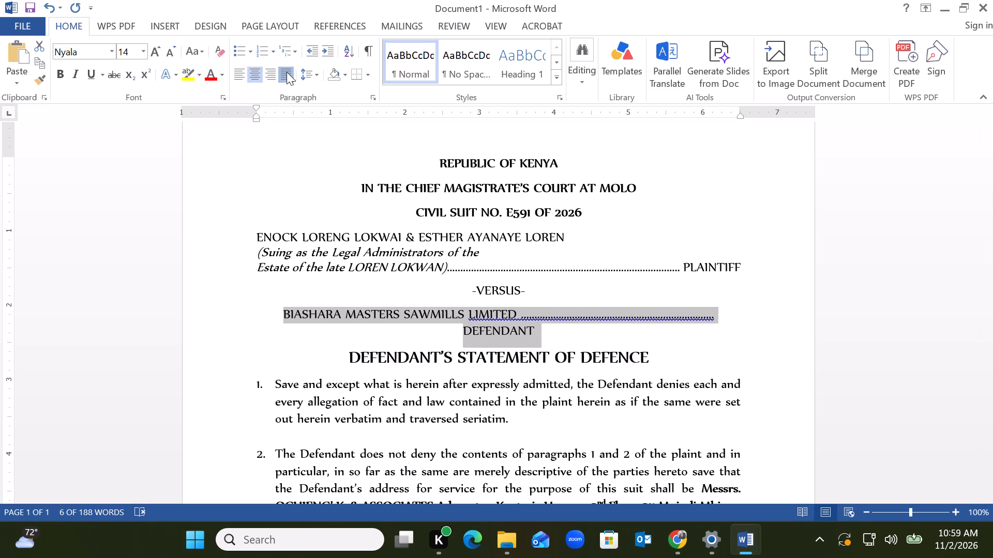
Delete seven dots from the defendant's leader so "DEFENDANT" fits on the same line as the company name.
left_click(598, 319)
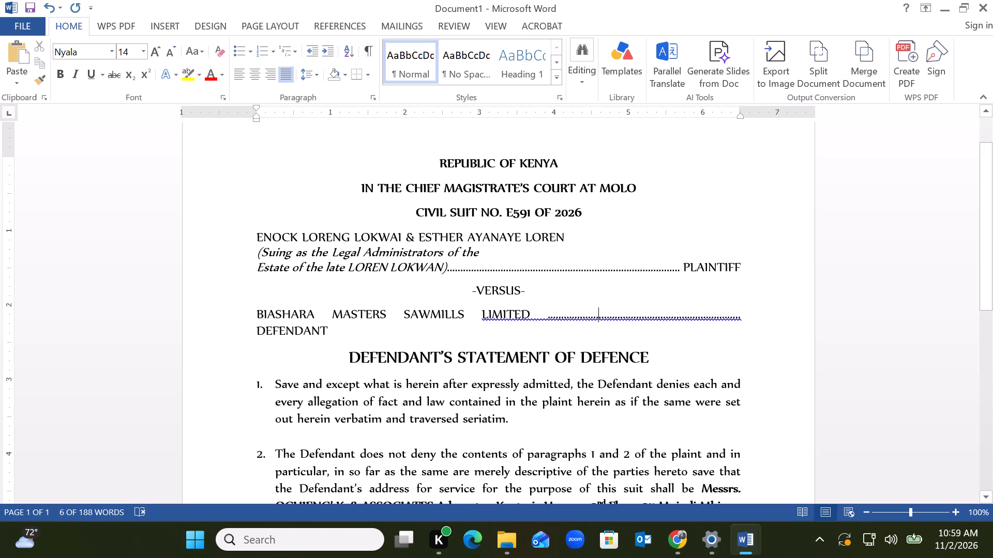
key("BackSpace")
key("BackSpace")
key("BackSpace")
key("BackSpace")
key("BackSpace")
key("BackSpace")
key("BackSpace")
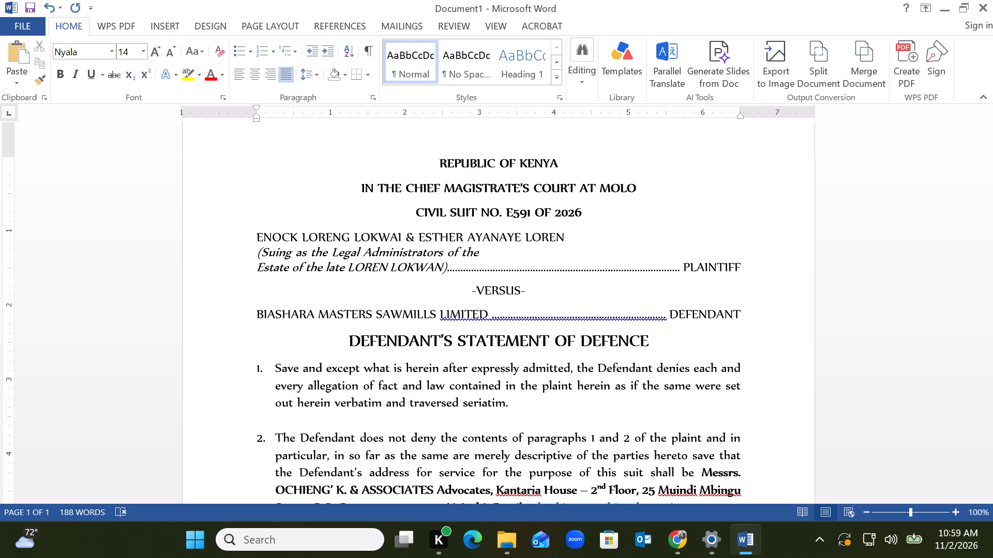
Accept the grammar suggestion closing the gap after "LIMITED", and lengthen the leader by one dot so "DEFENDANT" ends at the right margin.
right_click(599, 319)
left_click(690, 329)
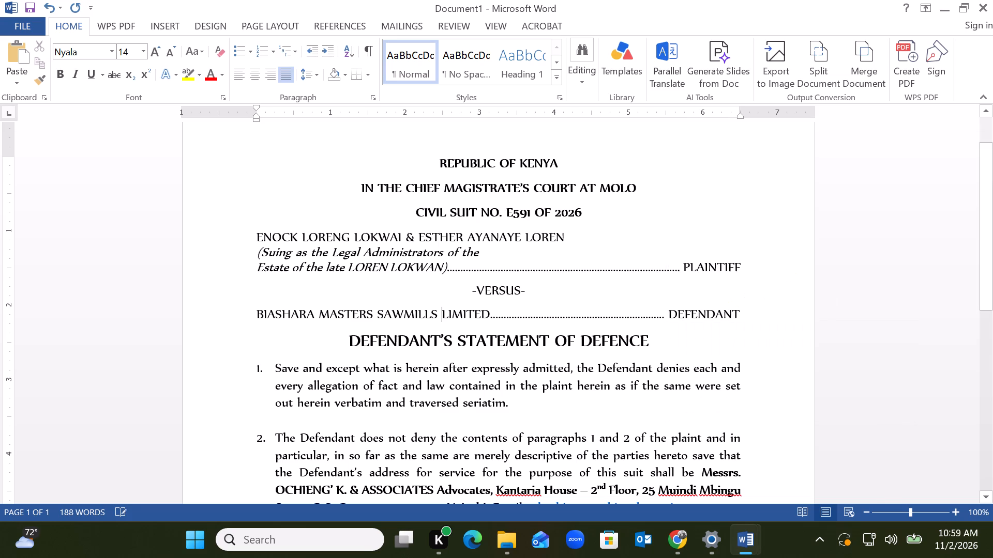
left_click(619, 313)
type("...")
key("BackSpace")
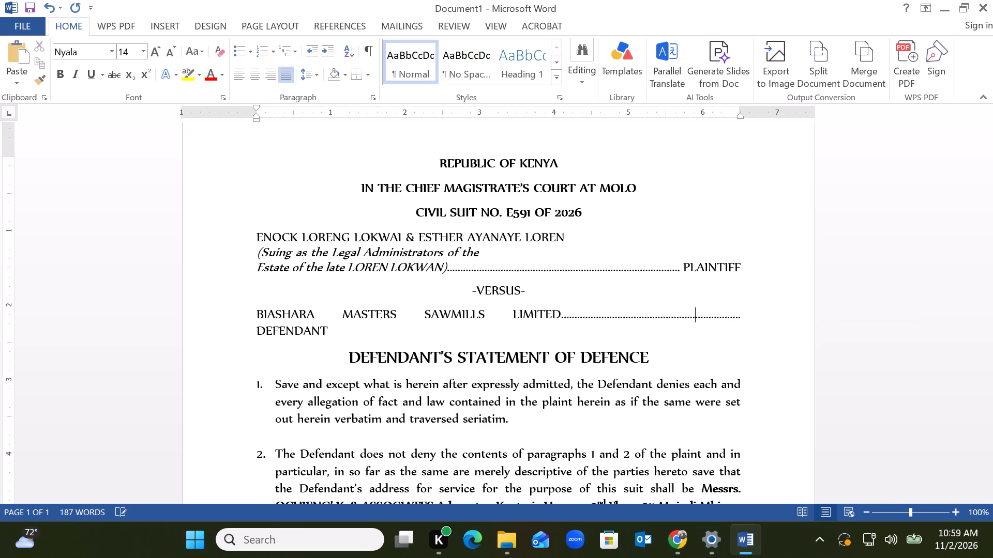
key("BackSpace")
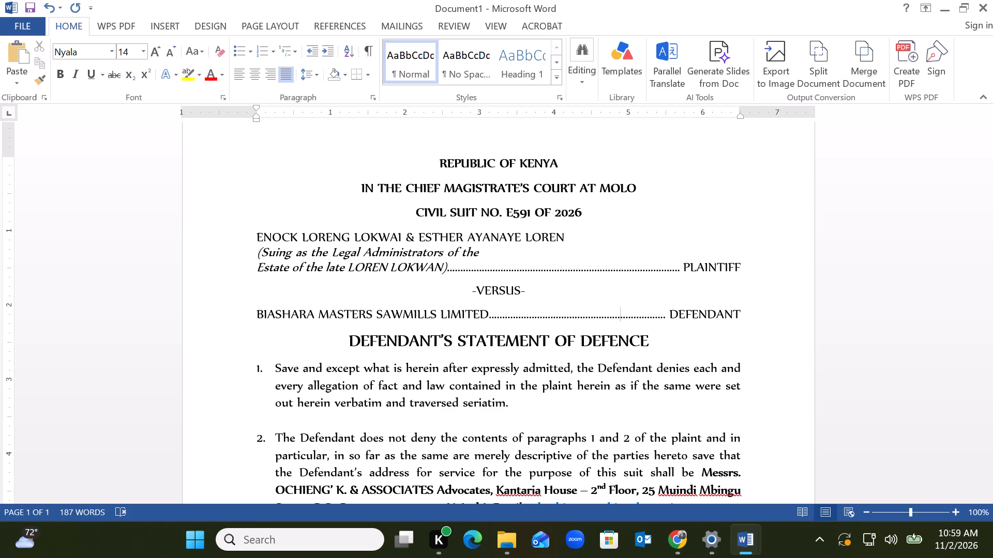
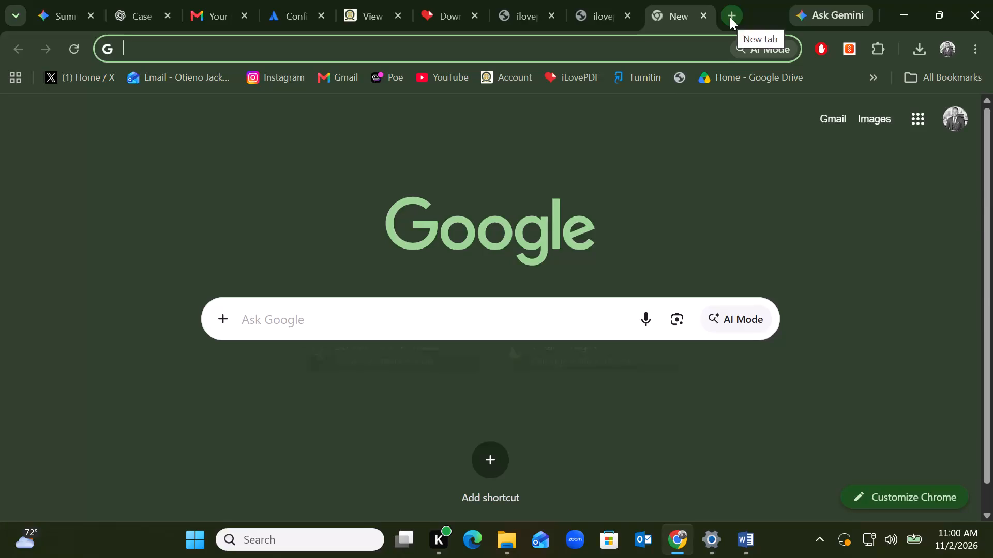
Begin a web search query in the new browser tab with the words "if 5".
type("if")
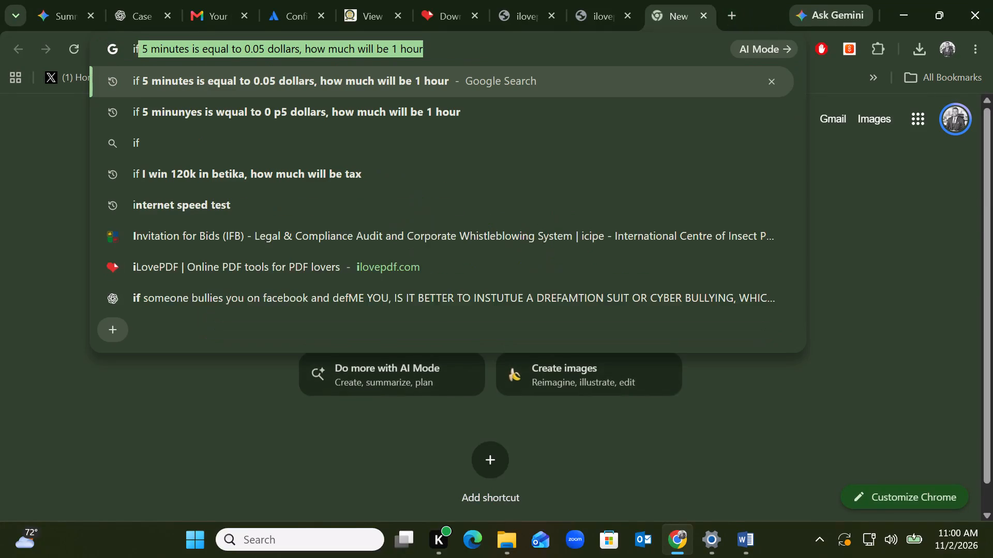
key("space")
key("5")
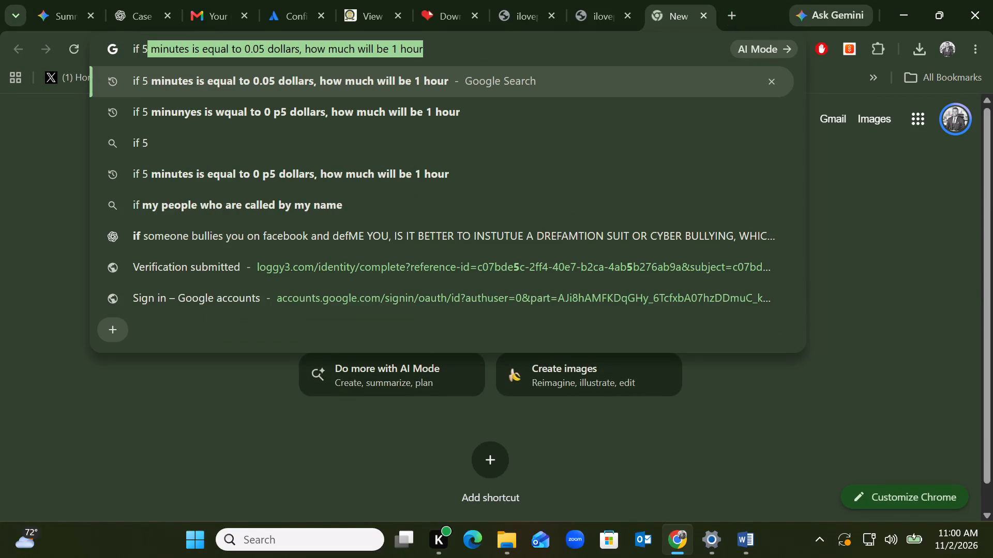
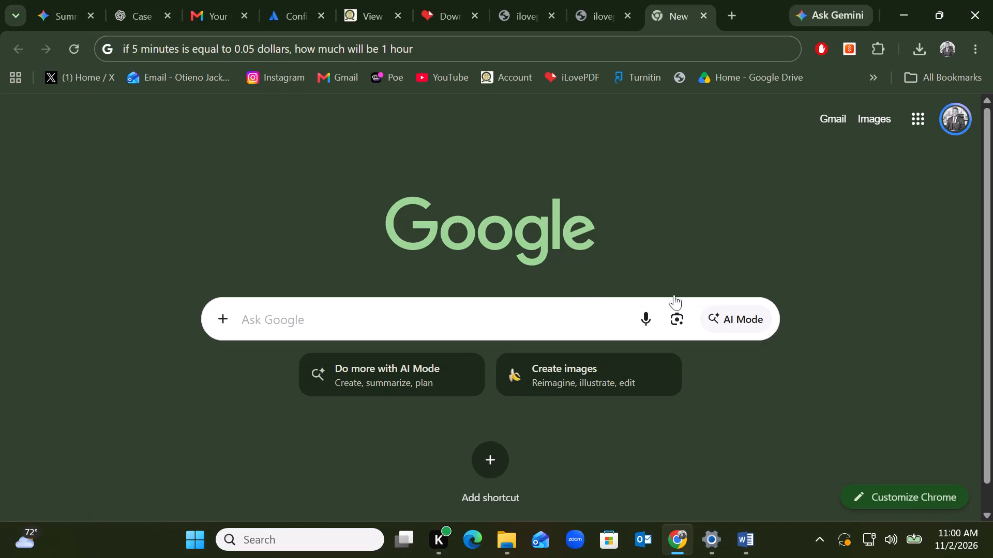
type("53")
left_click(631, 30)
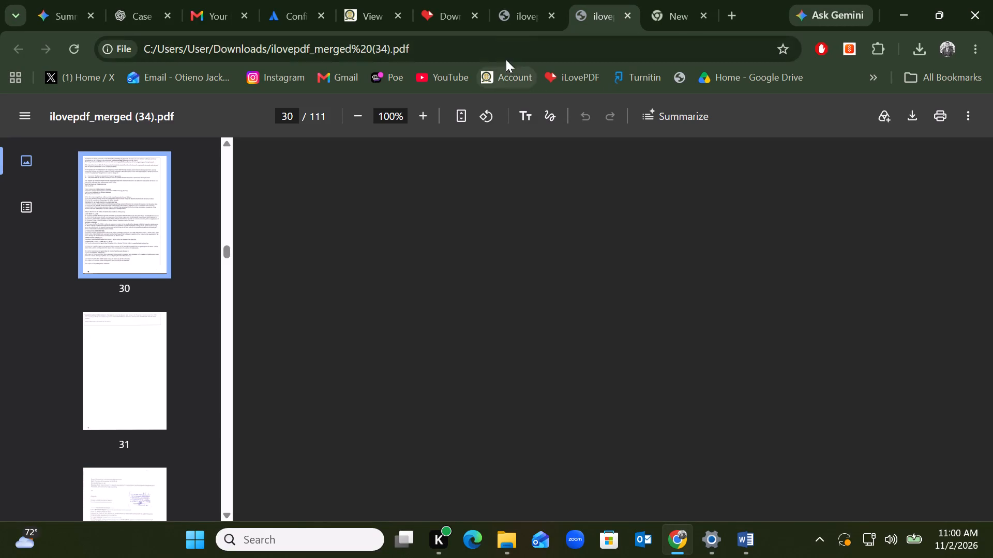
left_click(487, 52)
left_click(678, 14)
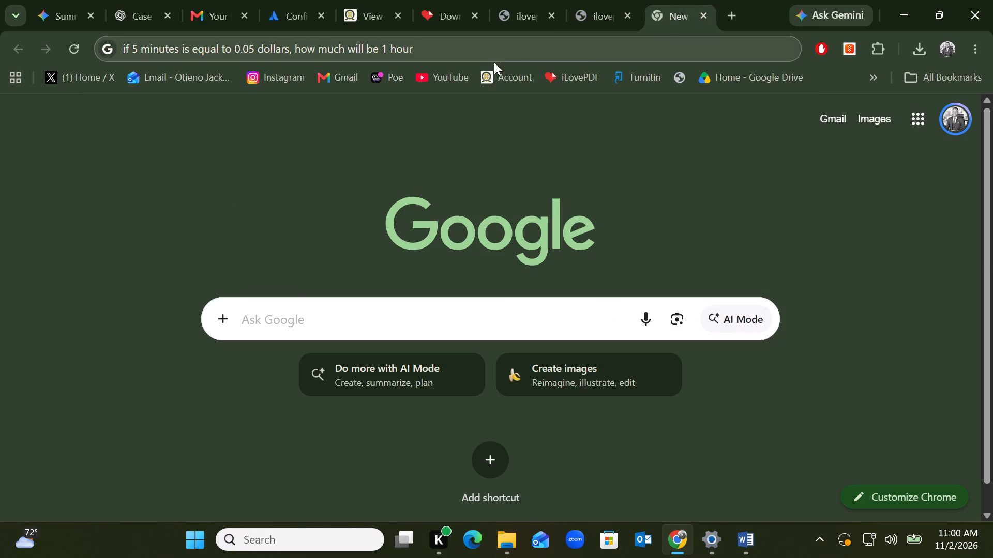
Search the web for what 1 hour is worth if 53 minutes 16 seconds equals 0.89 dollars, and read the calculation.
left_click(189, 54)
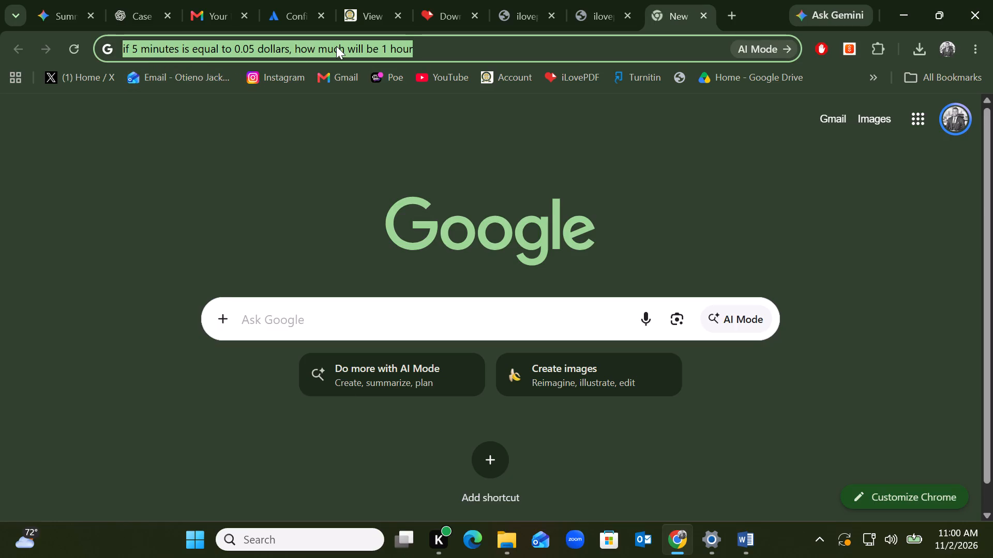
key("BackSpace")
type("if")
key("space")
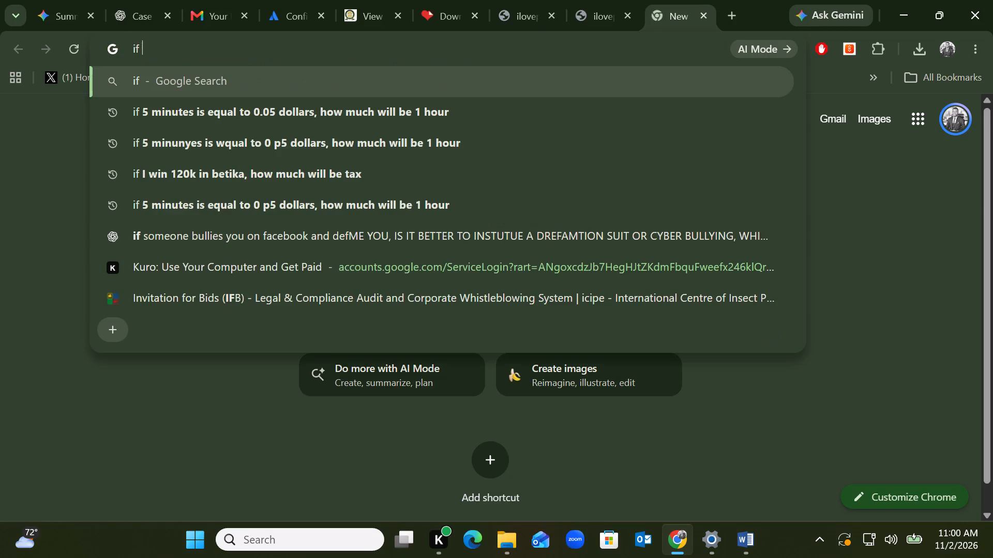
type("53 minutes 16 second is")
key("space")
type("equal")
key("space")
type("tyo")
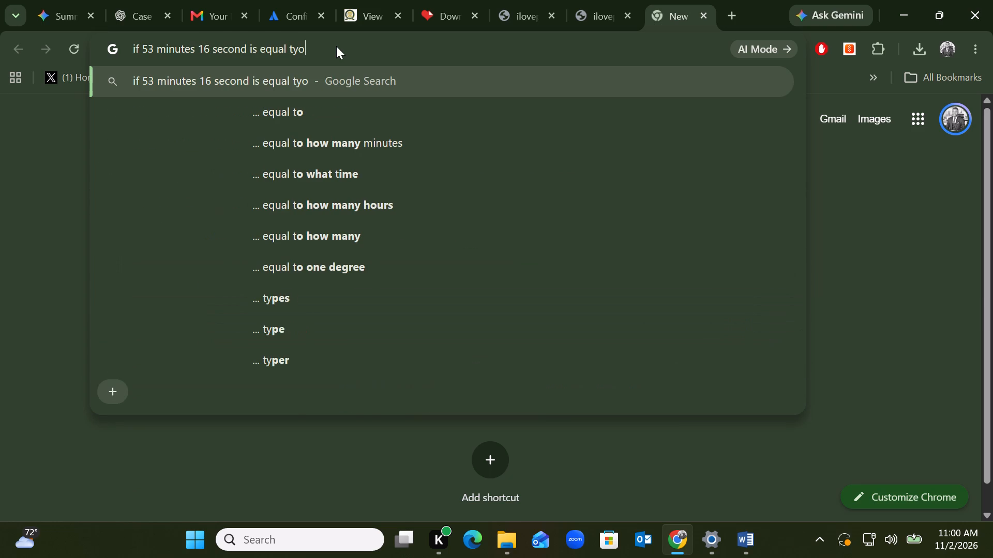
key("BackSpace")
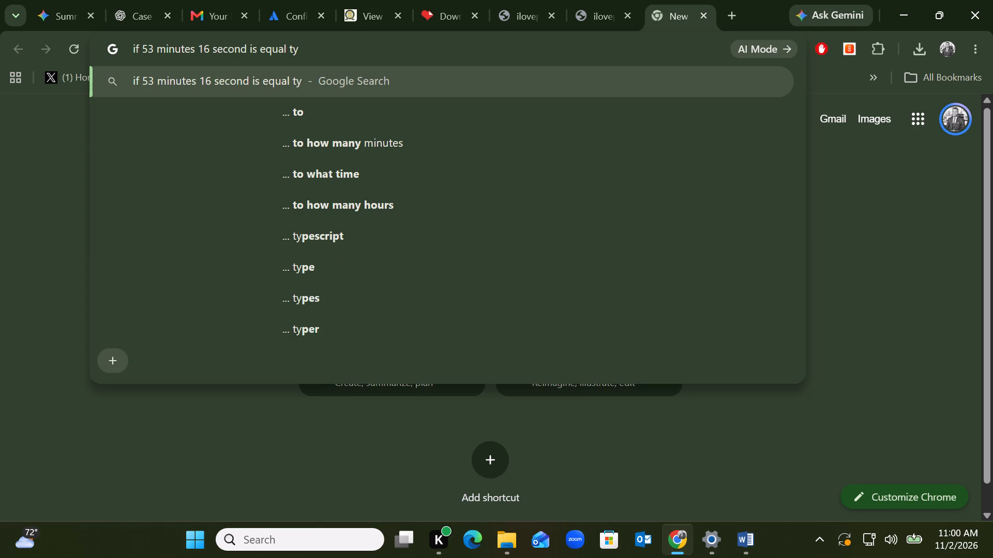
key("BackSpace")
key("BackSpace")
type("to 0.89 dollars, waht is 1 hour")
key("Return")
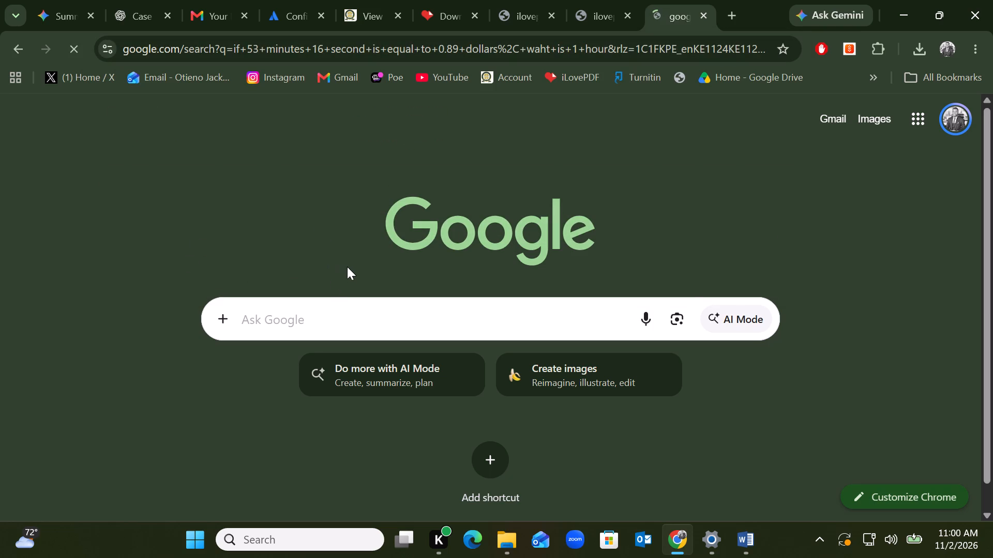
left_click(287, 227)
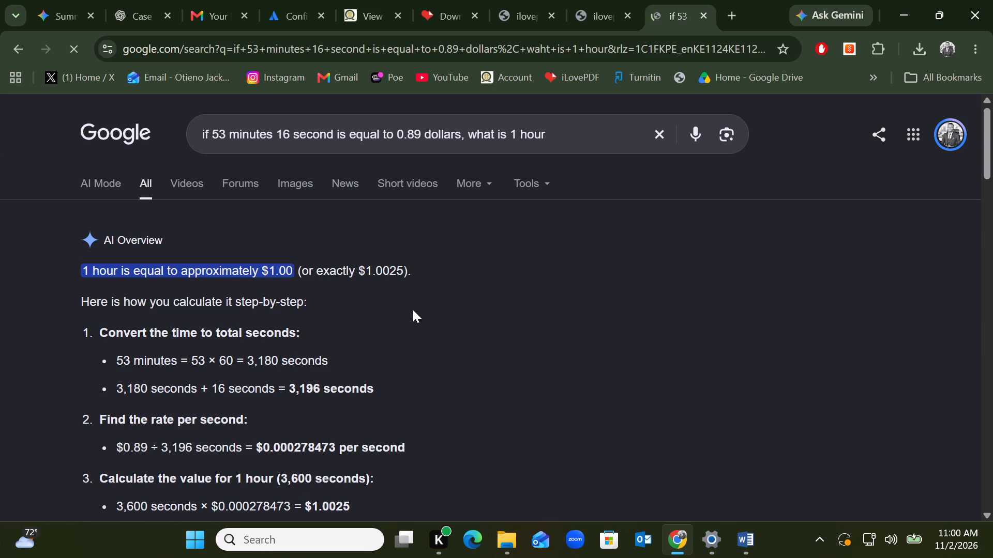
scroll(413, 309, "down", 2)
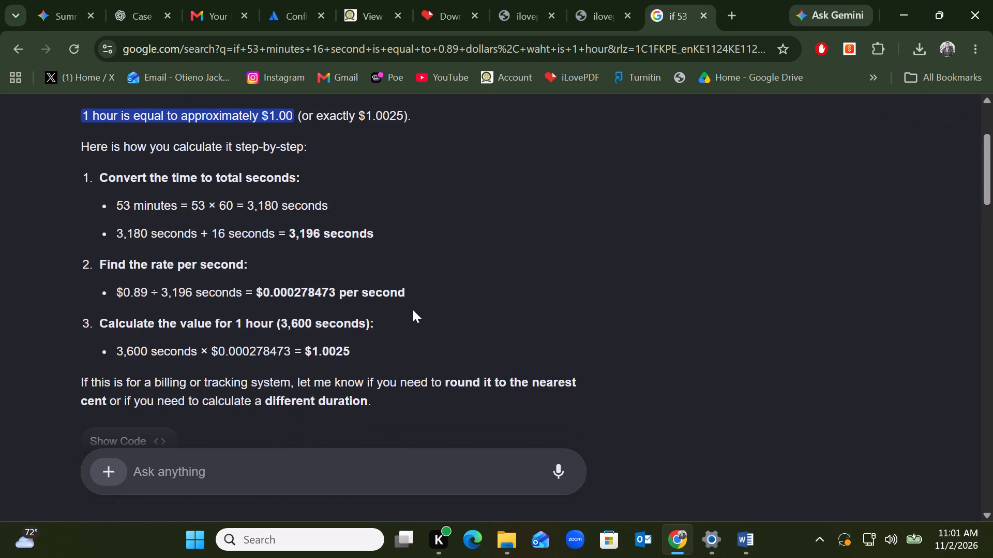
scroll(413, 313, "down", 1)
scroll(413, 313, "up", 4)
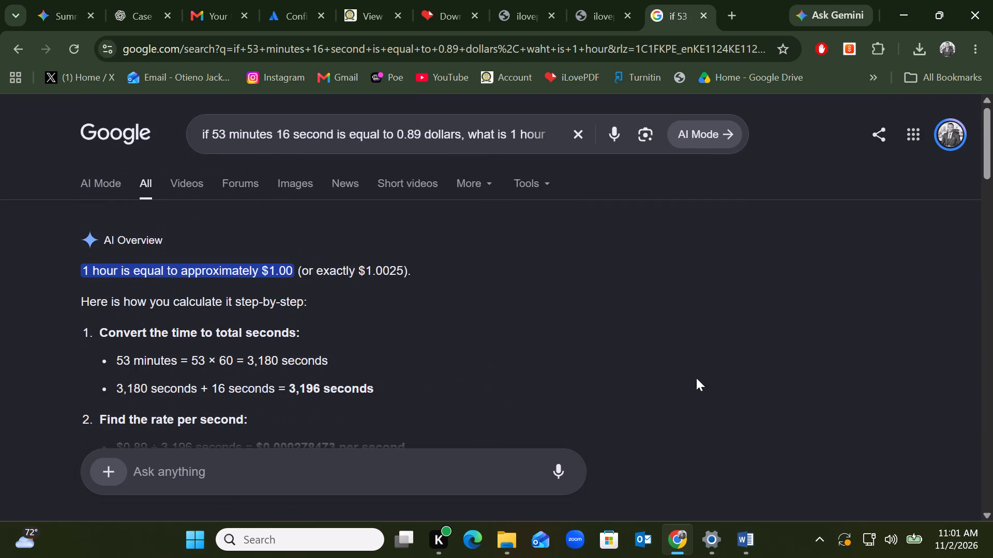
Switch to Document1 in Word and number the paragraph beginning "The Defendant makes no admission" as item 3.
left_click(742, 545)
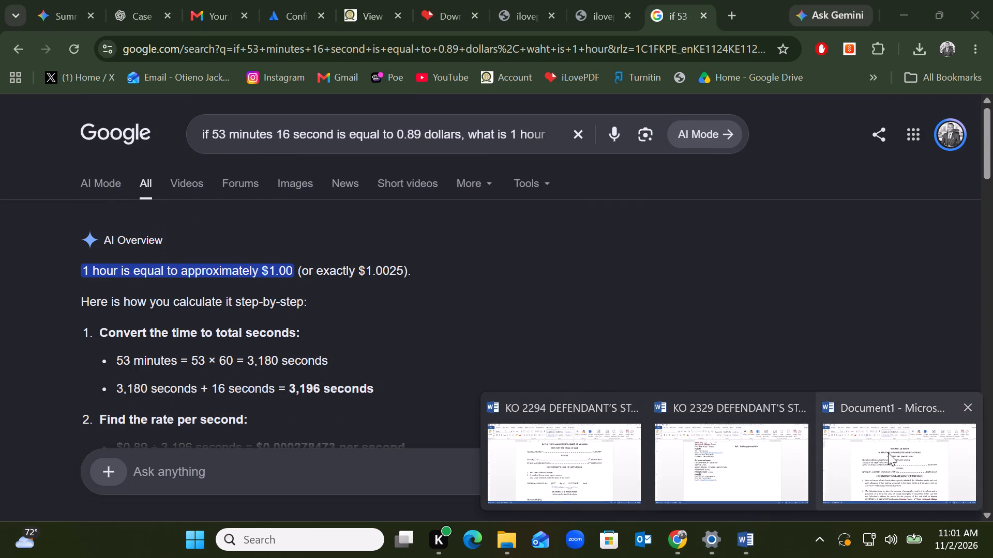
left_click(888, 453)
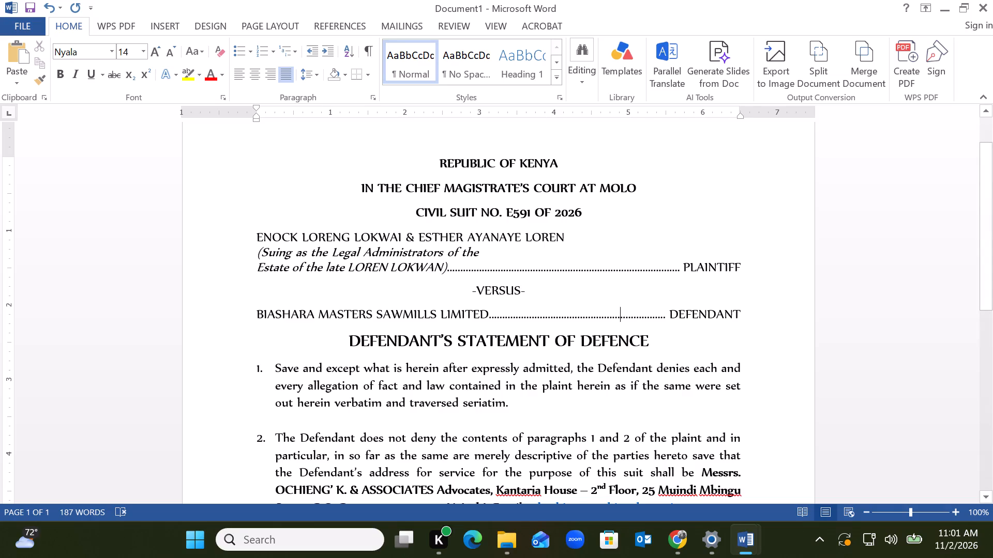
scroll(448, 335, "down", 2)
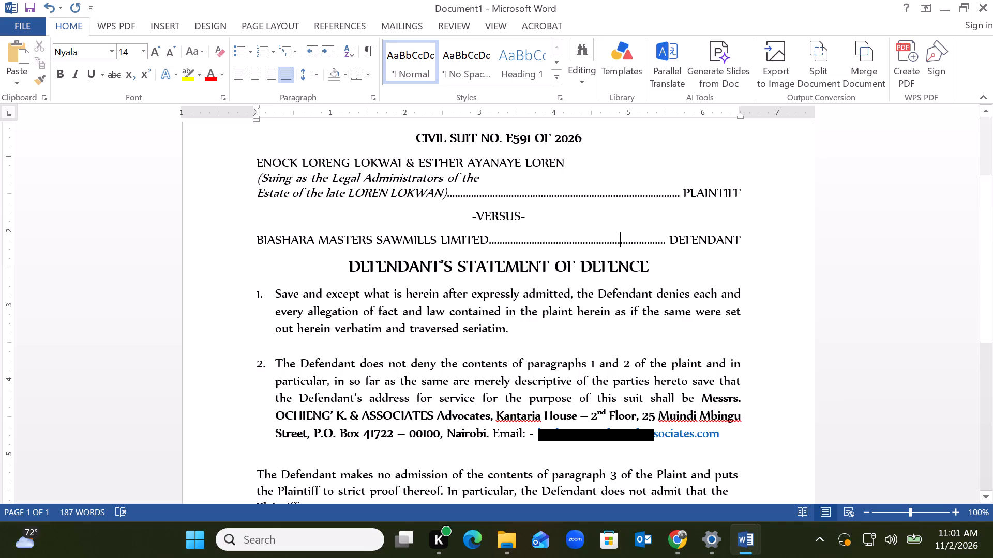
scroll(449, 346, "down", 1)
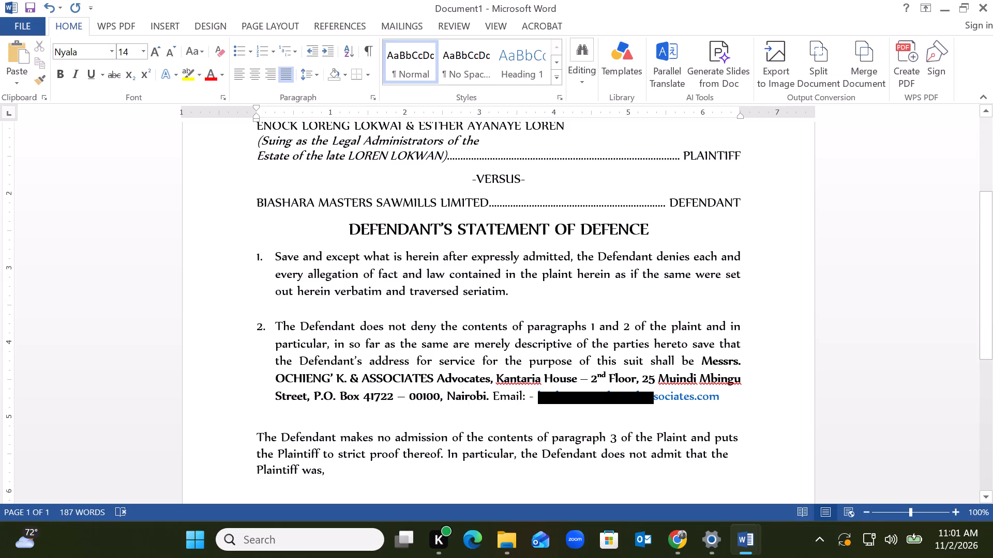
left_click(250, 438)
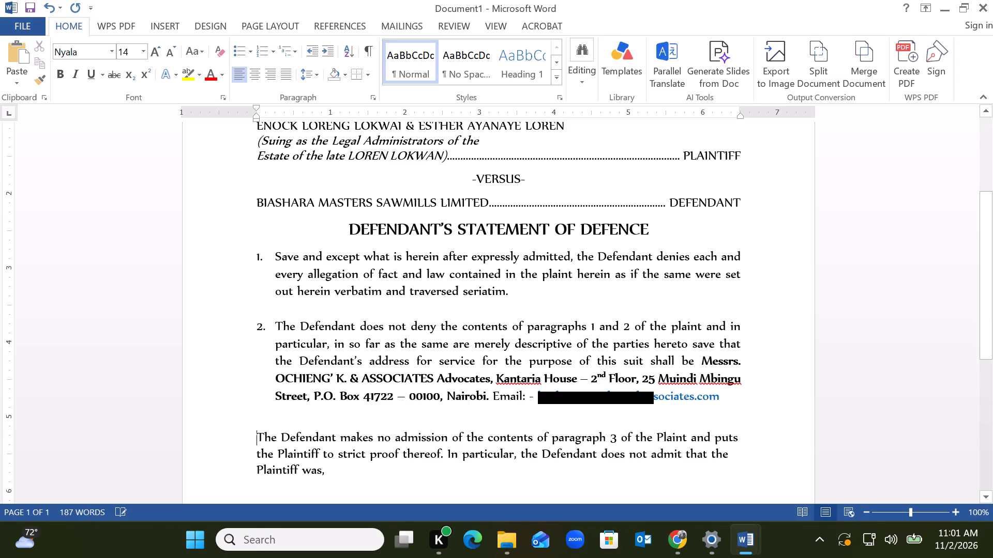
key("3")
type(".")
key("space")
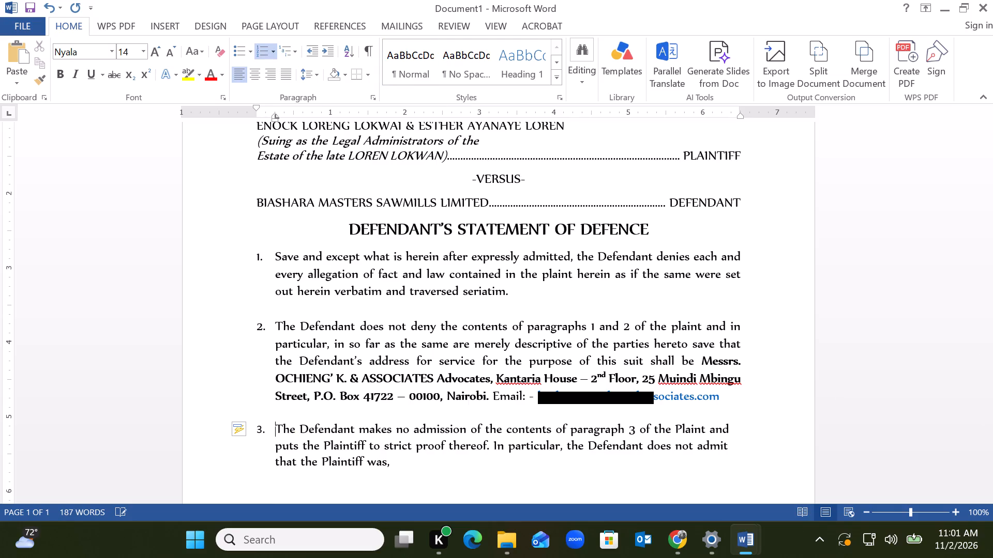
Set the defence list's paragraph numbers to Nyala, size 14.
left_click(258, 432)
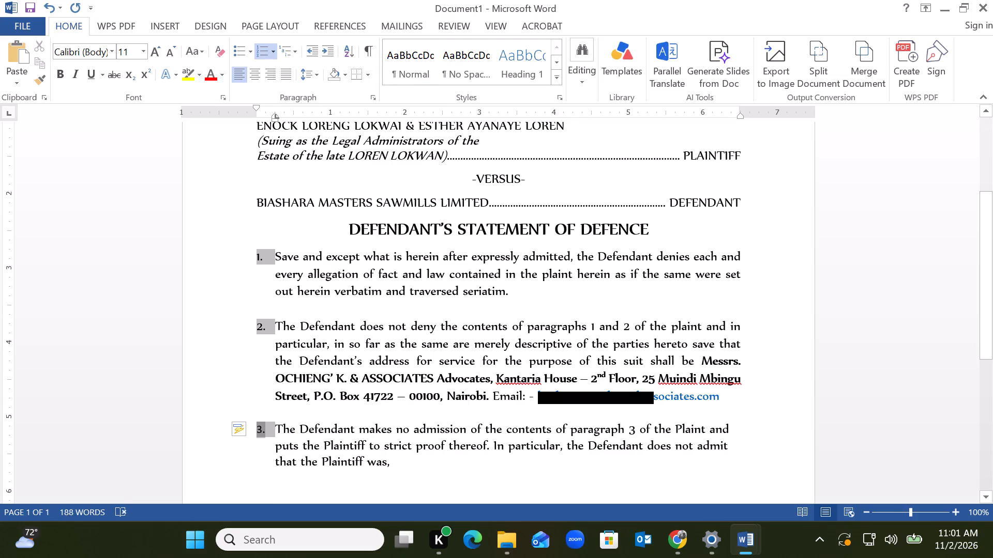
left_click(112, 53)
left_click(81, 142)
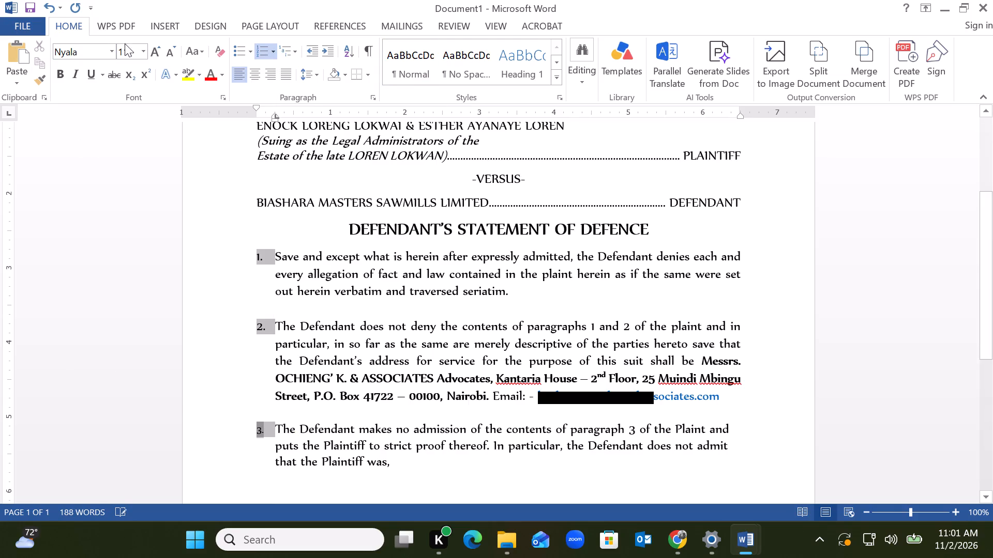
left_click(144, 52)
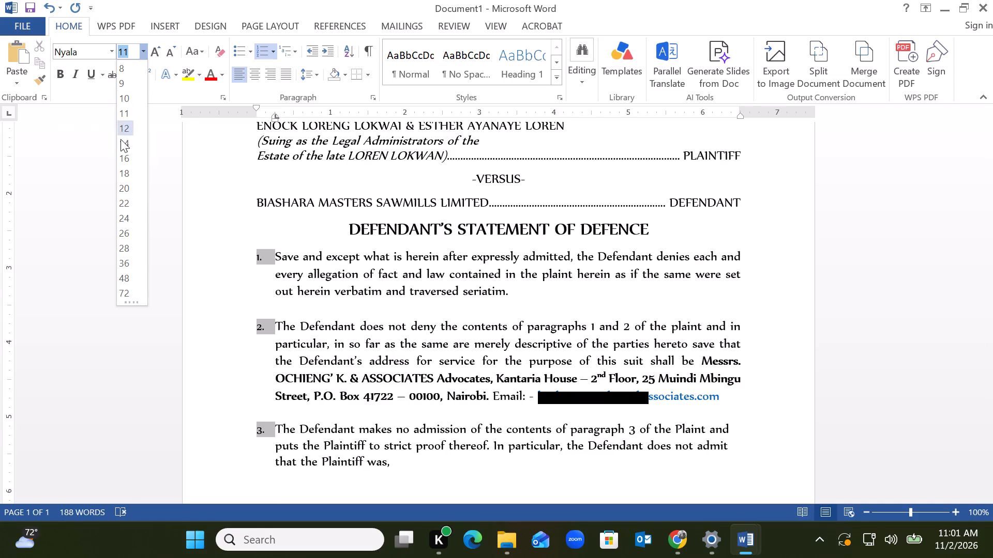
left_click(122, 139)
left_click(294, 339)
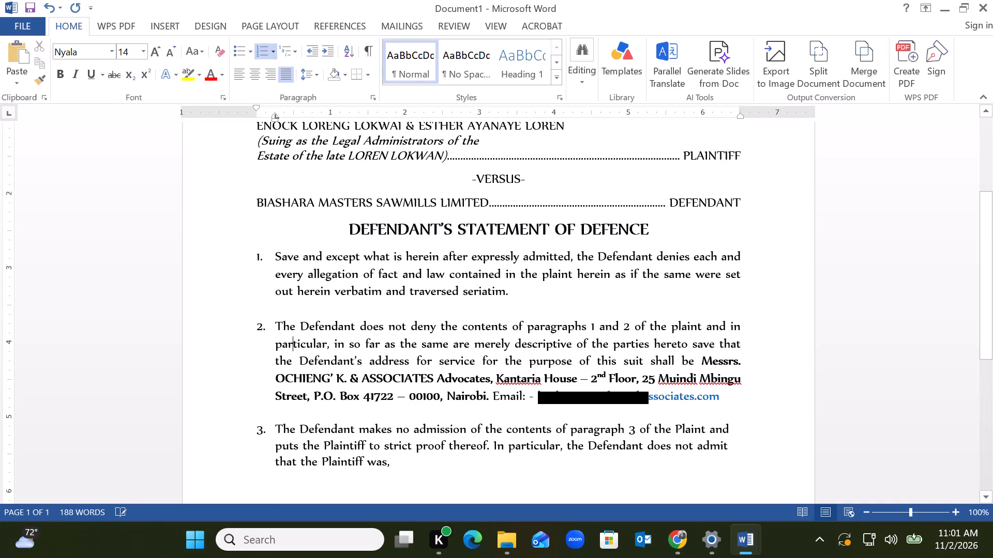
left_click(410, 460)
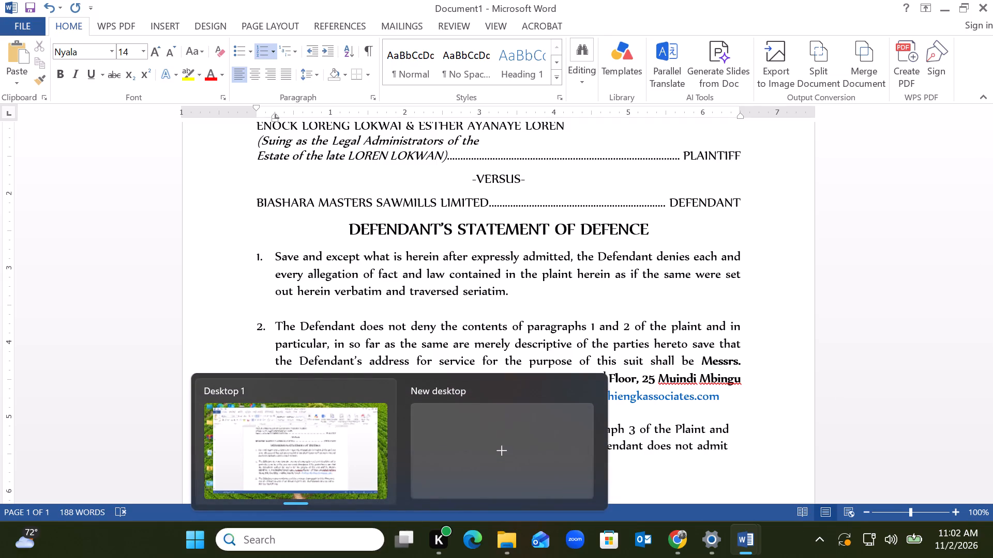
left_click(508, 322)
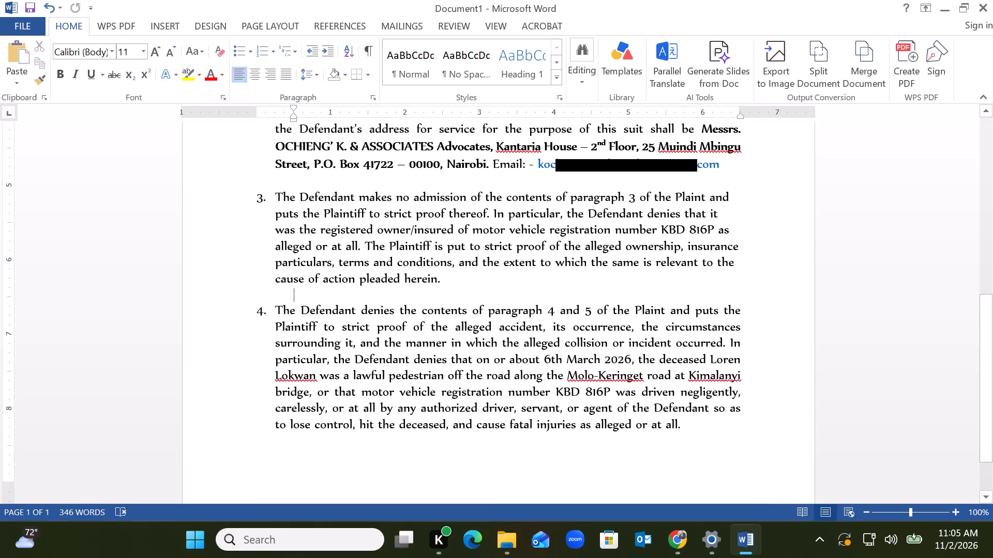
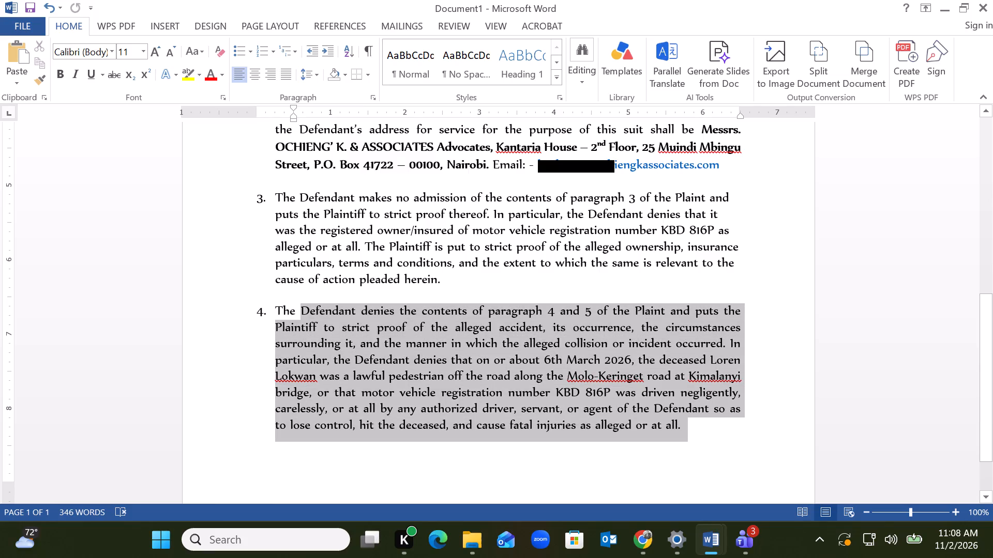
Replace the selected paragraph 4 text with the copied Gemini denial, continuing the document's list formatting, and remove the empty numbered item after it.
key("ctrl+v")
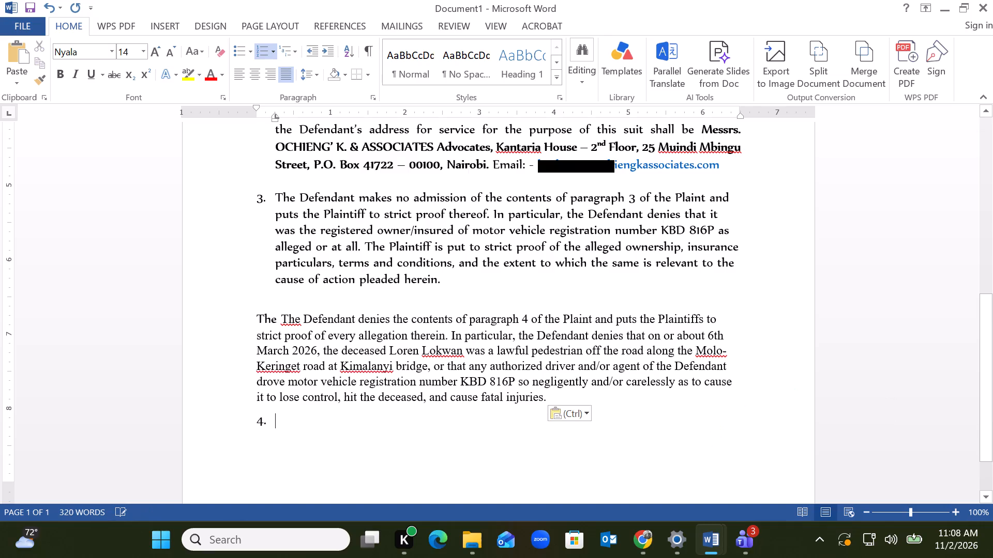
left_click(561, 417)
left_click(584, 450)
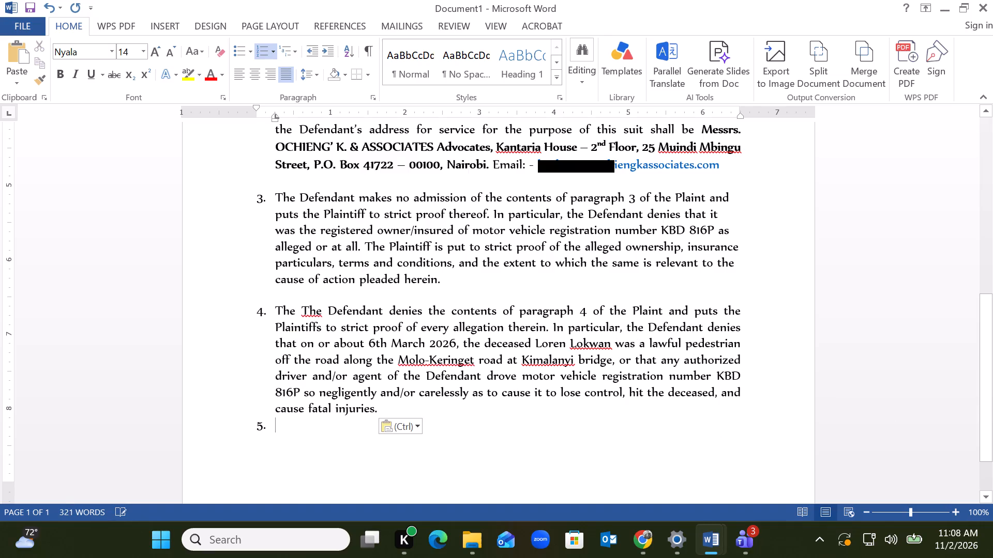
key("BackSpace")
key("BackSpace")
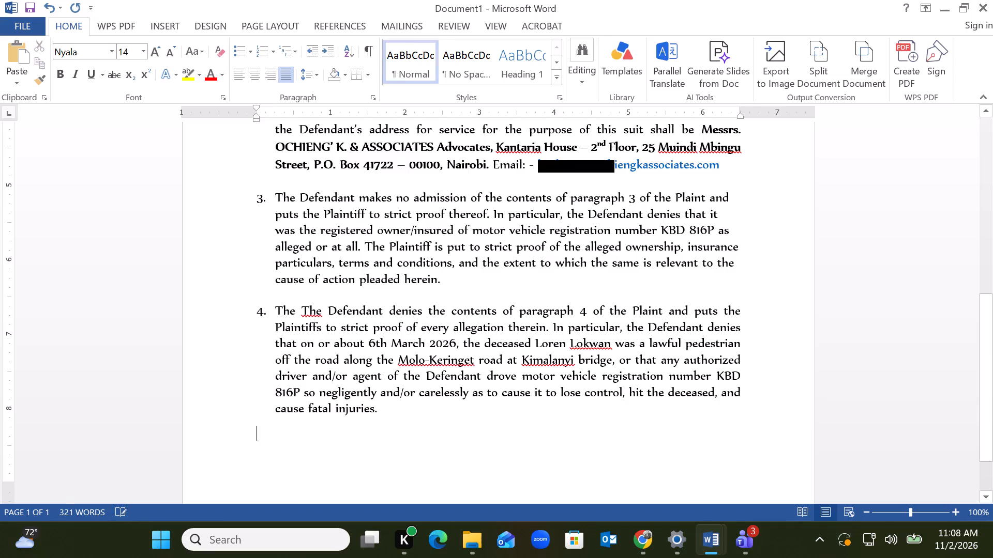
key("BackSpace")
key("BackSpace")
Delete the duplicate "The" at the start of paragraph 4.
left_click(324, 316)
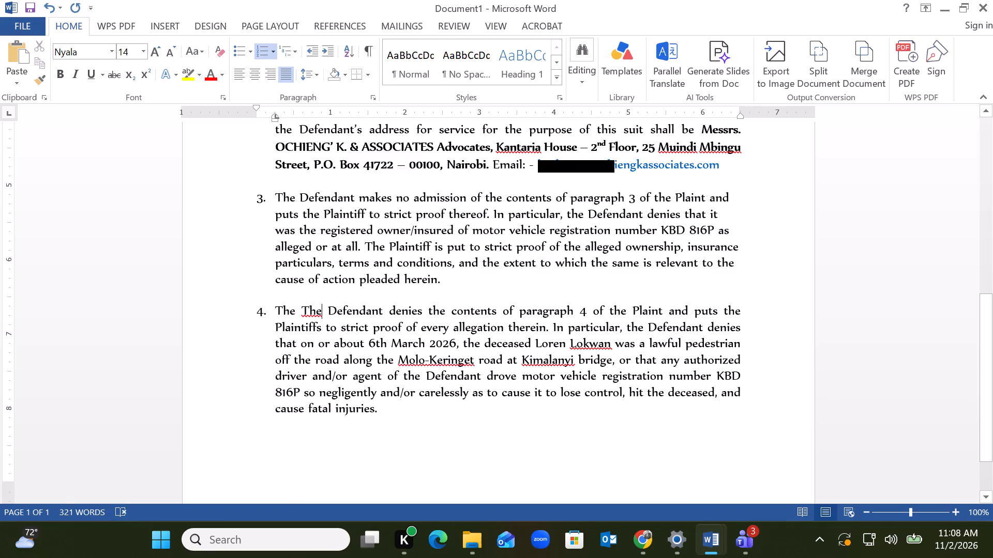
key("BackSpace")
key("BackSpace")
key("BackSpace")
key("BackSpace")
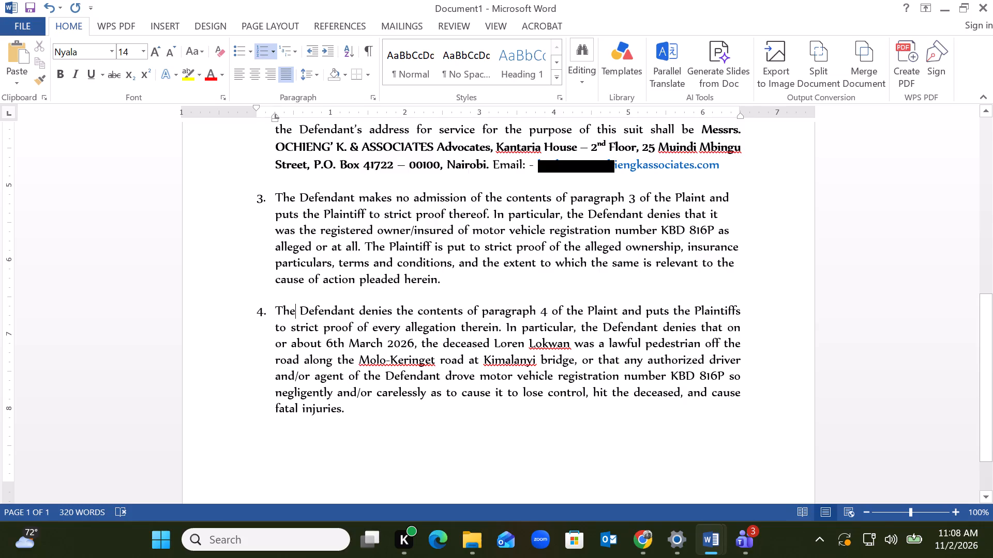
Autoformat the ordinal in "6th March 2026" in paragraph 4 as superscript.
left_click(349, 345)
key("BackSpace")
key("space")
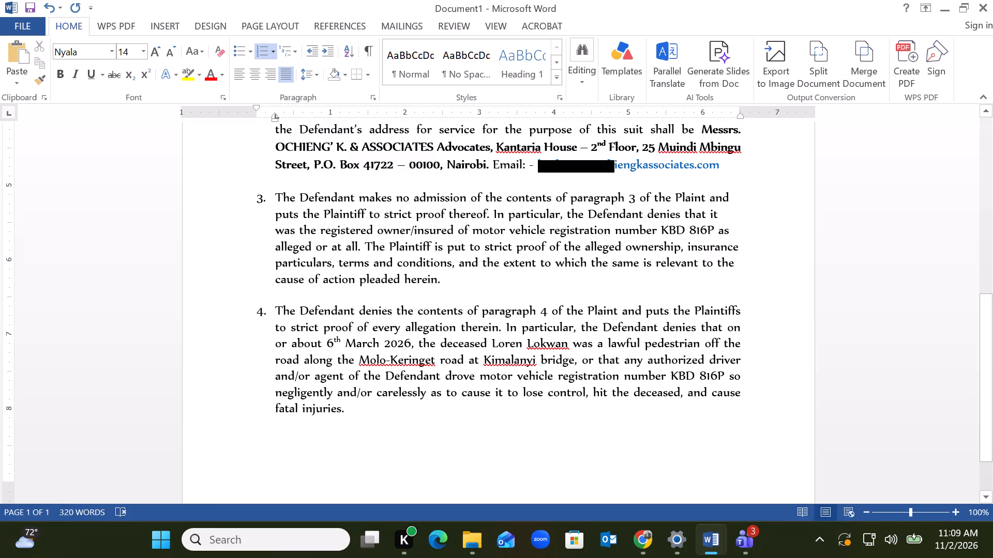
Change "Plaint" to lower-case "plaint" in the opening sentences of paragraphs 4 and 3.
left_click(594, 308)
key("BackSpace")
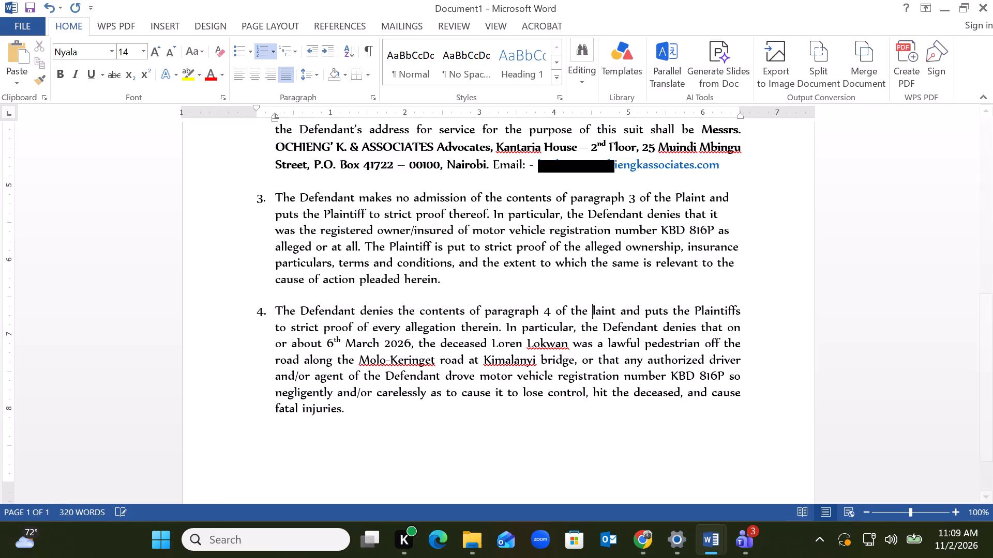
key("BackSpace")
key("space")
type("p")
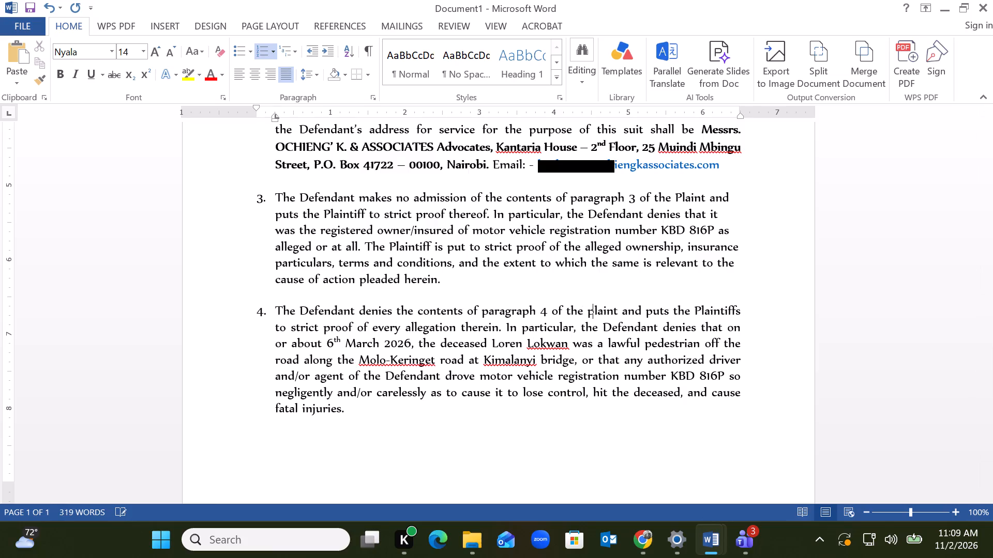
left_click(680, 198)
key("BackSpace")
key("p")
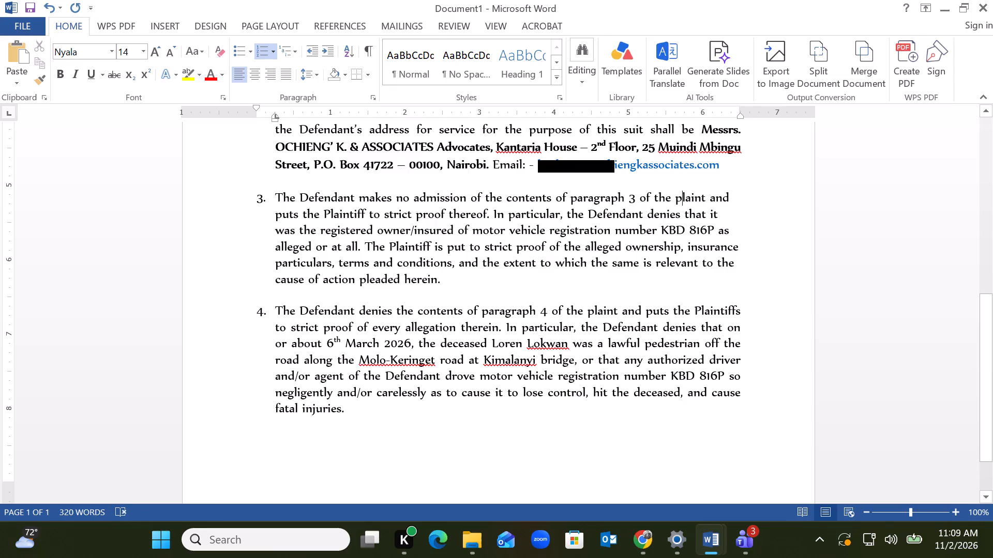
scroll(463, 287, "up", 3)
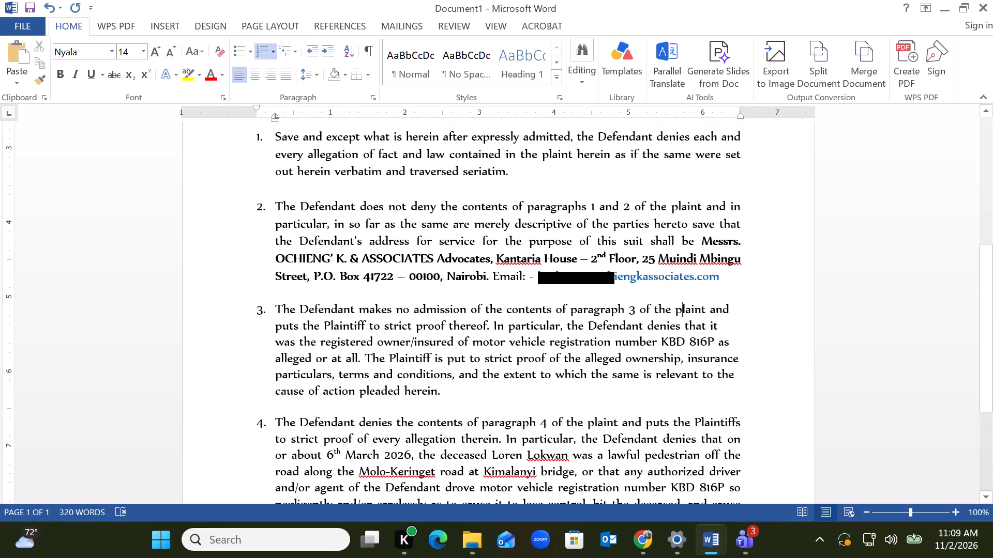
scroll(463, 287, "up", 1)
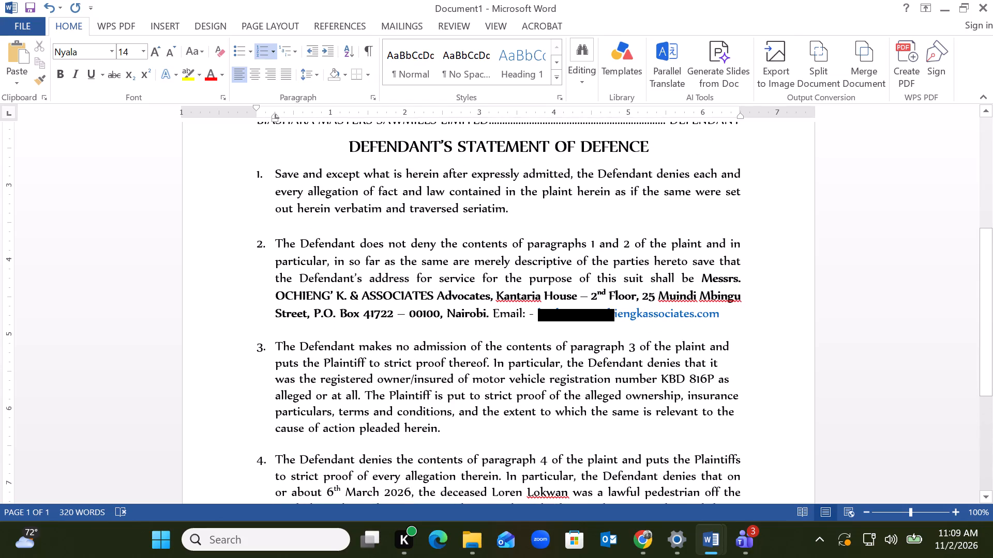
scroll(463, 288, "down", 8)
left_click(356, 338)
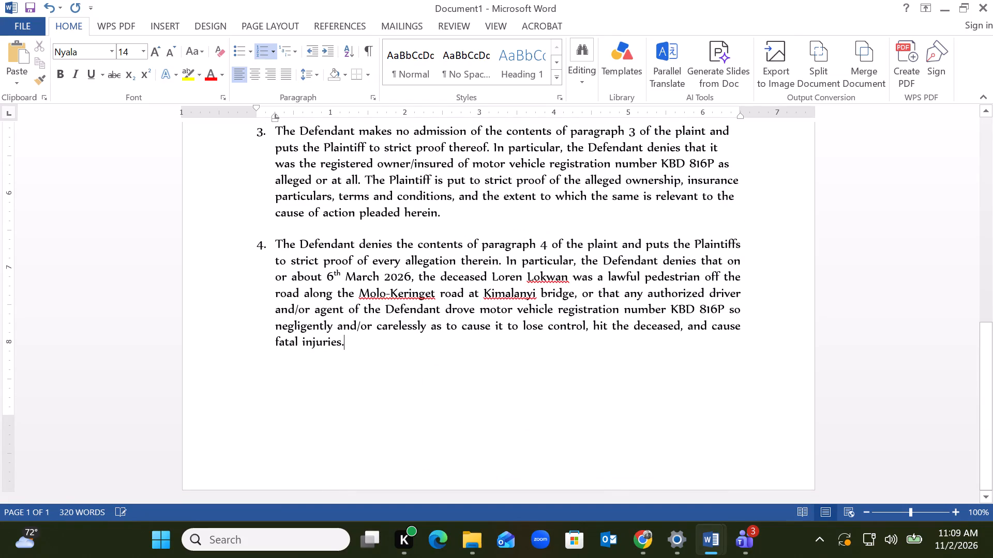
key("Return")
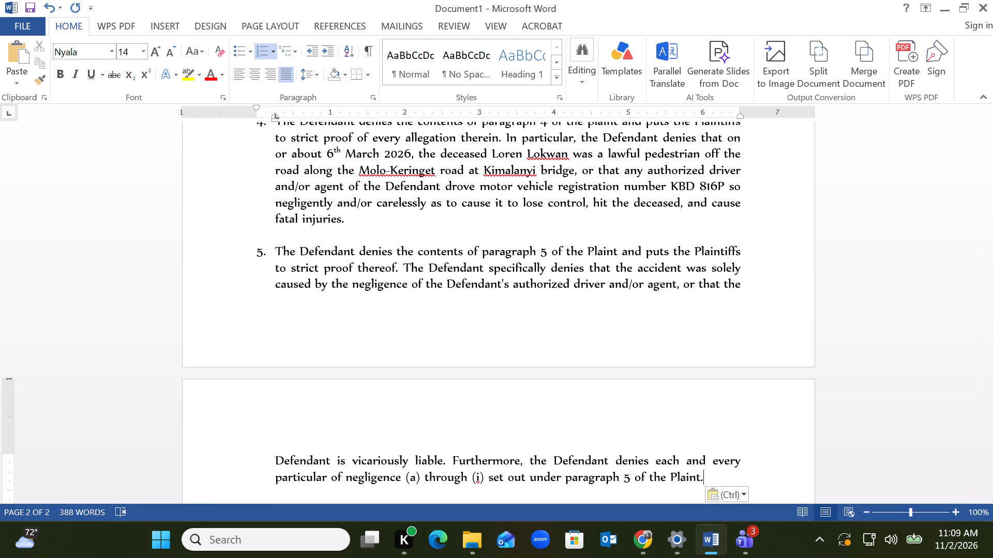
Copy the first sentence of paragraph 7, denying in toto the particulars of negligence, from the open KO 2329 defence document.
scroll(487, 410, "down", 3)
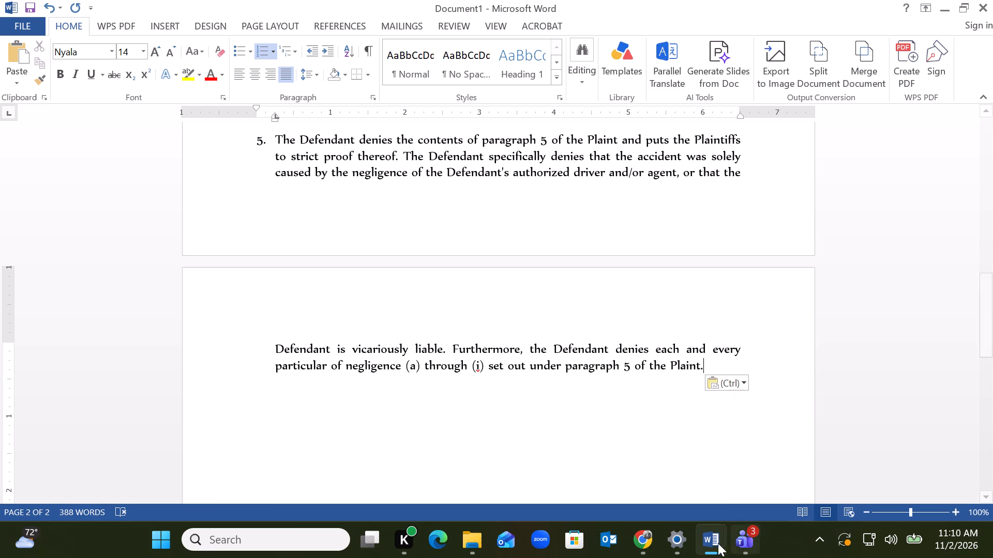
left_click(669, 477)
scroll(477, 431, "up", 8)
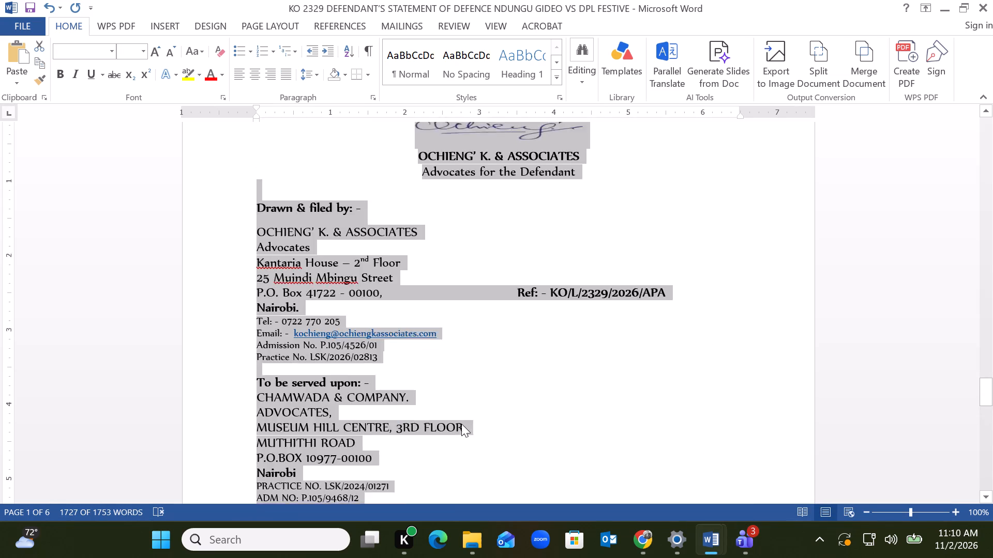
scroll(461, 424, "up", 5)
left_click(502, 359)
scroll(503, 361, "up", 20)
scroll(503, 361, "up", 3)
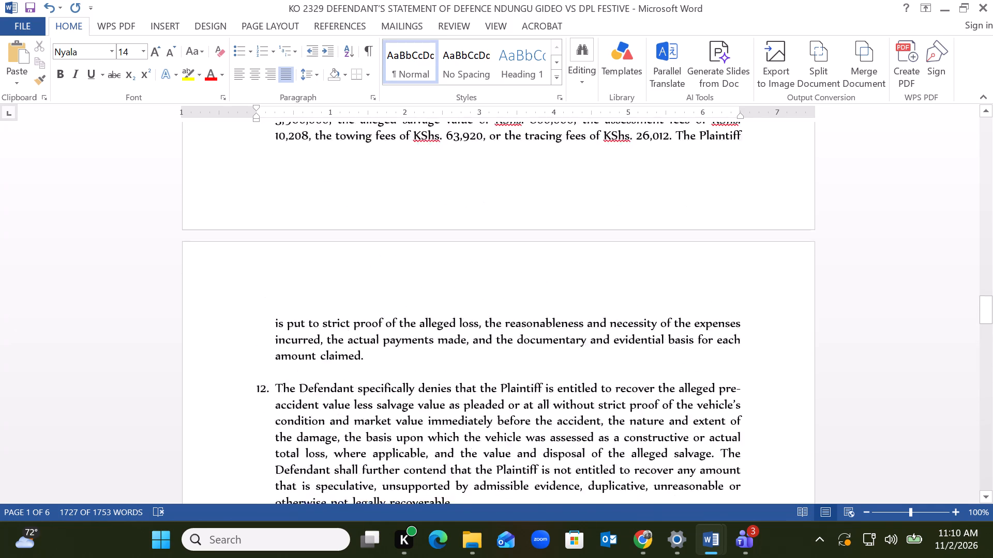
scroll(499, 361, "up", 20)
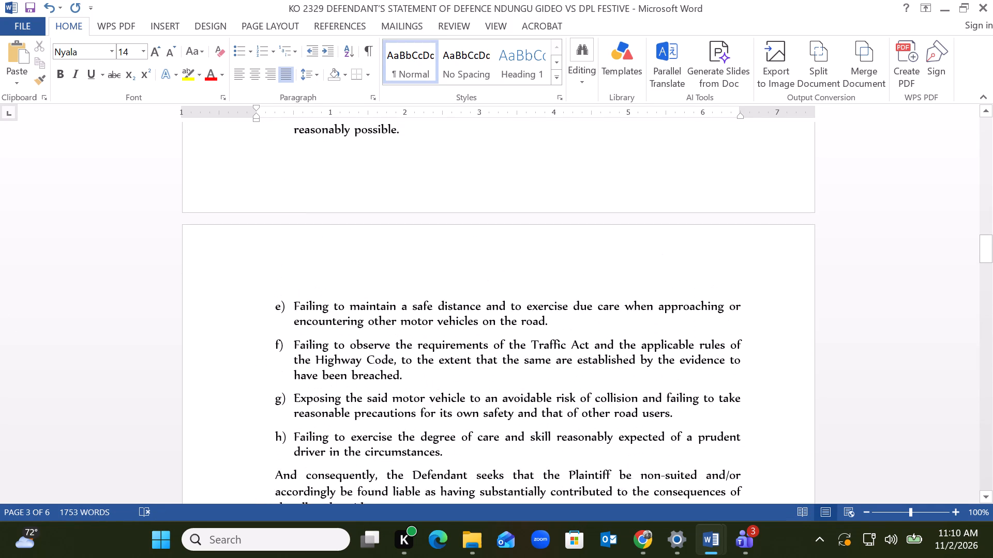
scroll(493, 361, "up", 10)
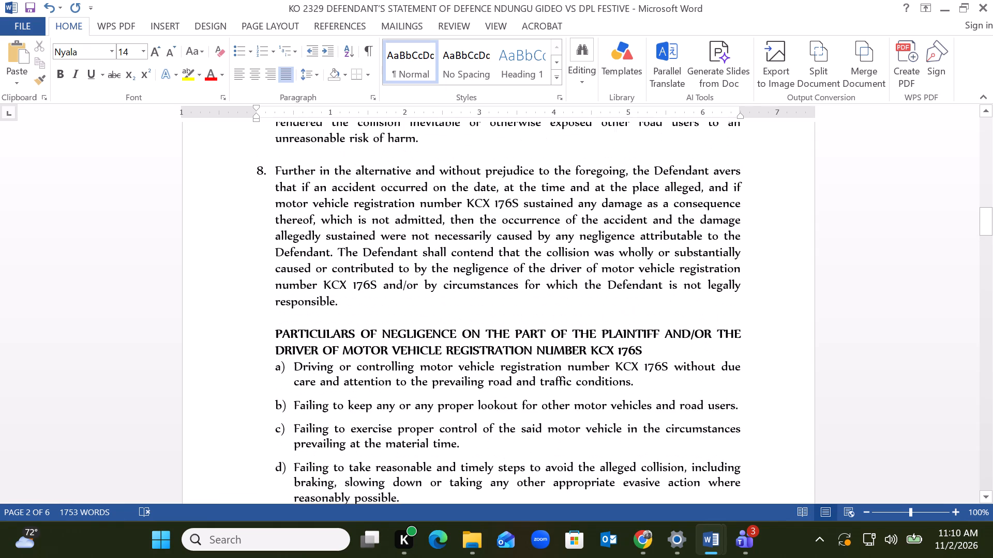
scroll(493, 365, "up", 3)
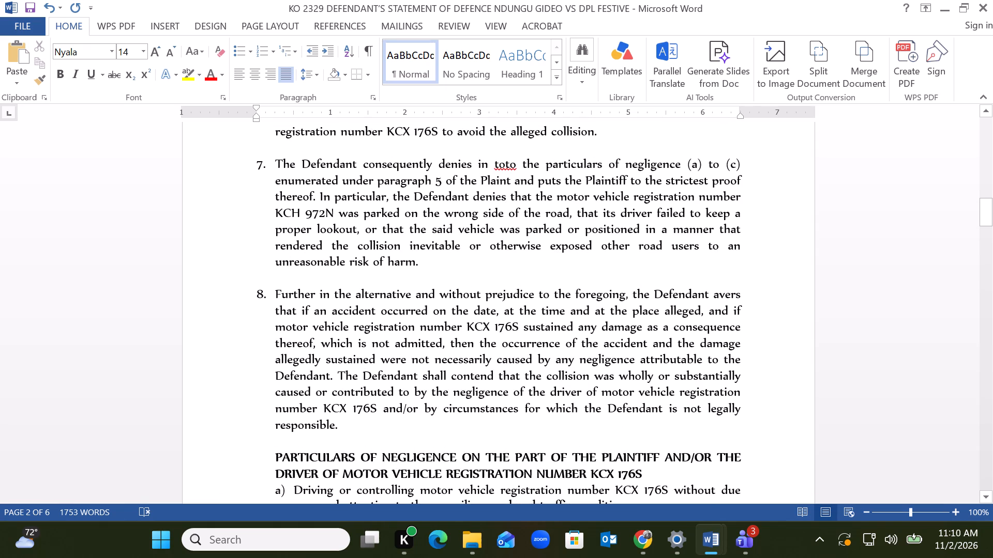
left_click_drag(278, 165, 340, 172)
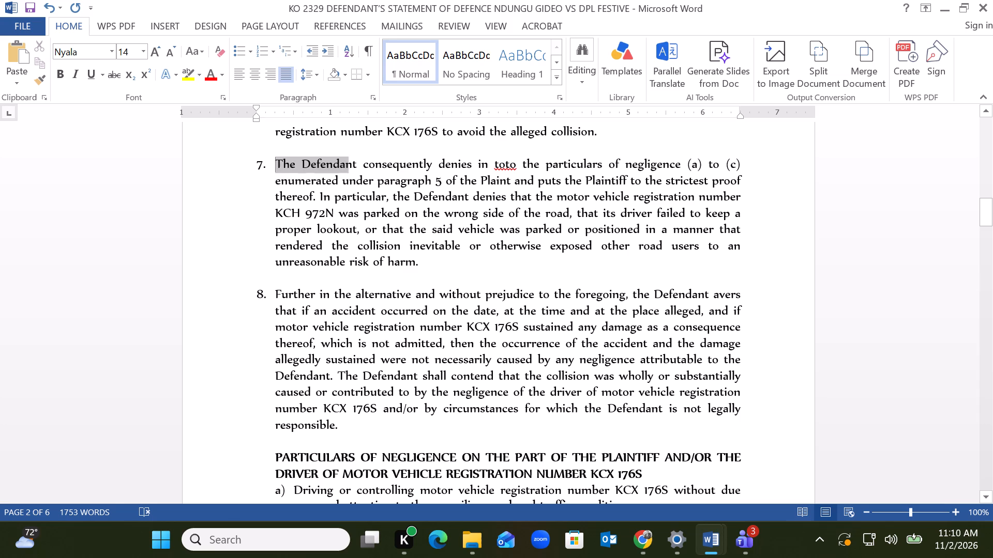
left_click_drag(340, 172, 423, 182)
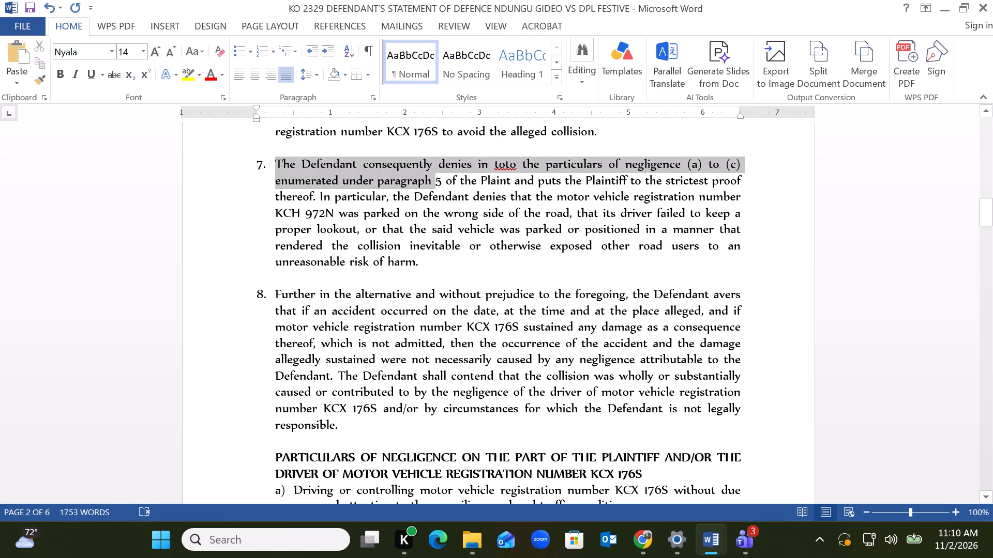
left_click_drag(423, 182, 356, 199)
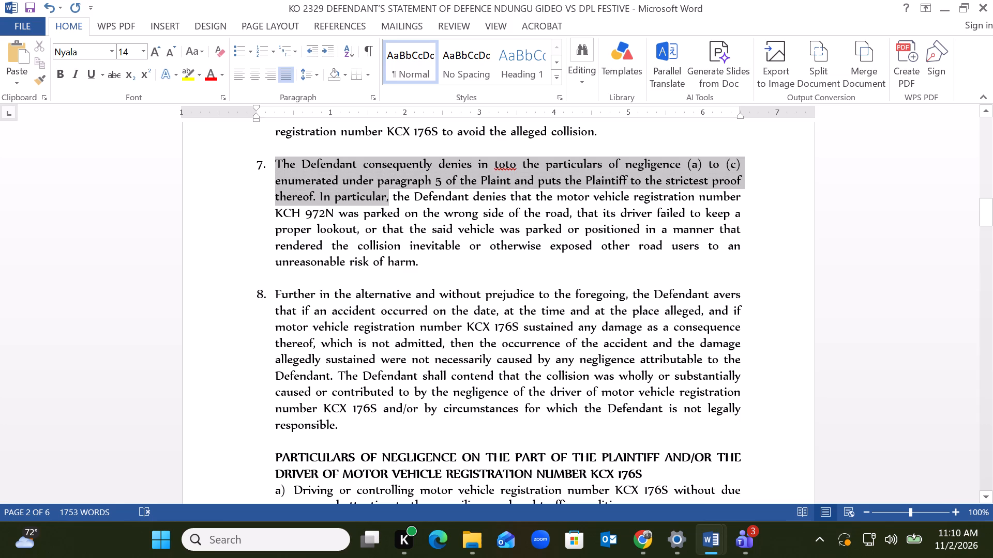
left_click_drag(356, 199, 316, 199)
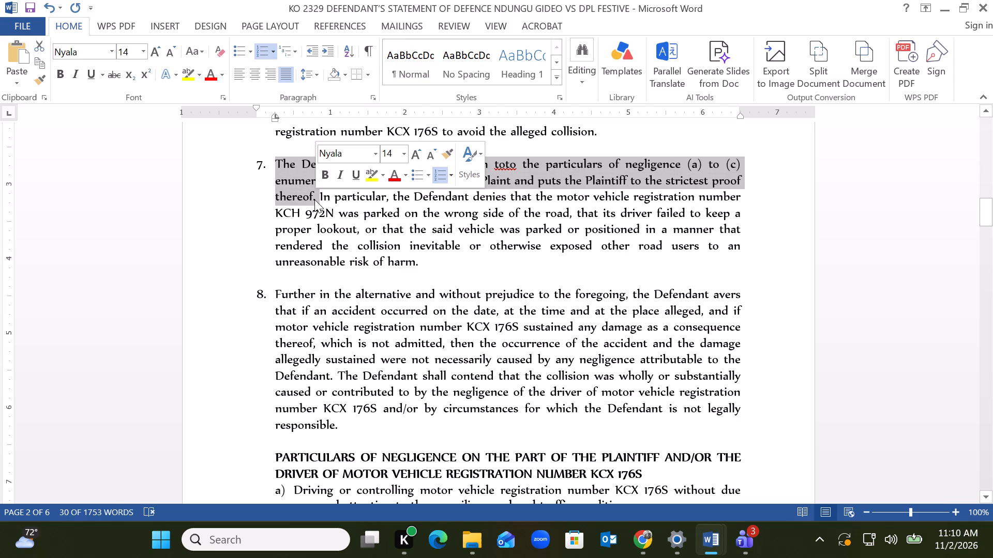
key("ctrl+c")
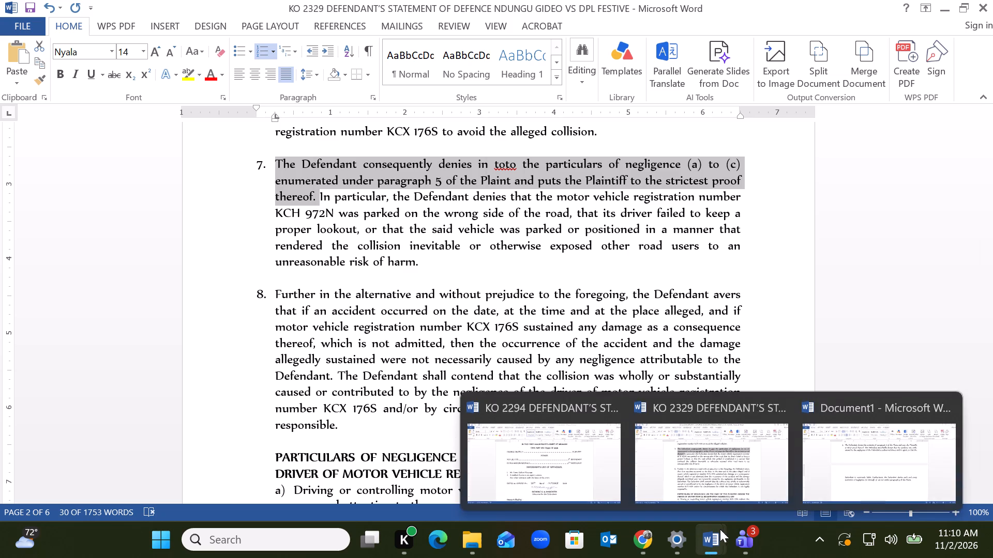
Replace the "Furthermore" sentence ending paragraph 5 of Document1 with the copied in toto denial.
left_click(853, 469)
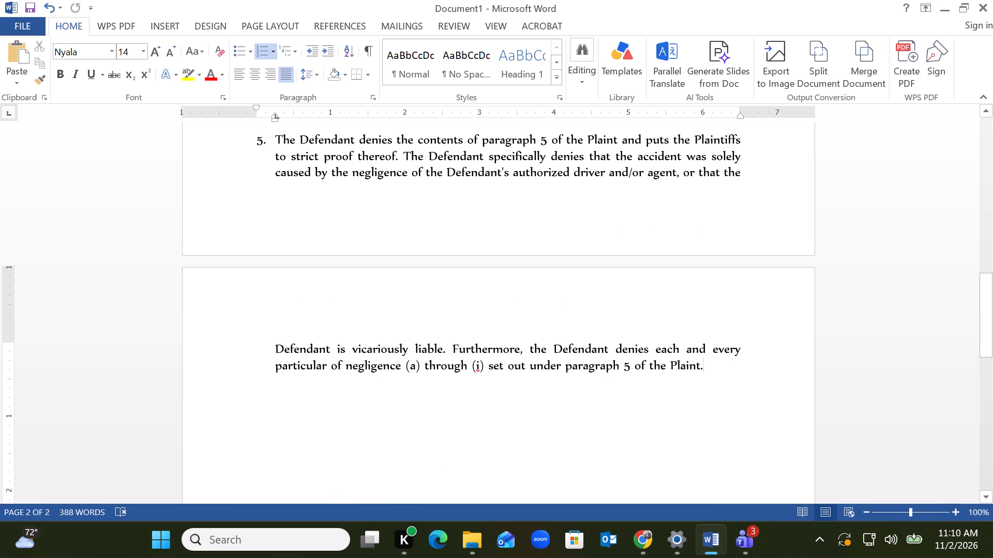
left_click_drag(453, 351, 725, 369)
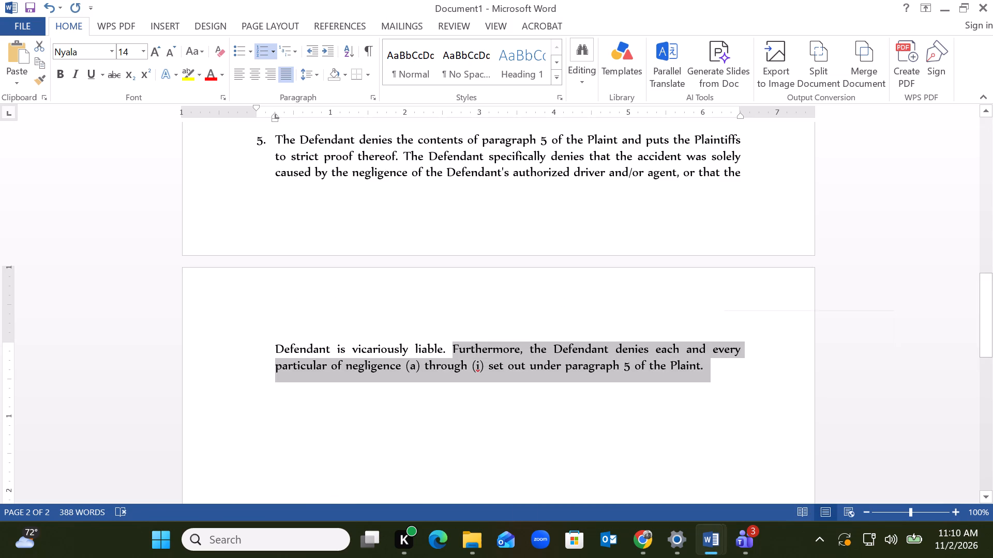
key("ctrl+v")
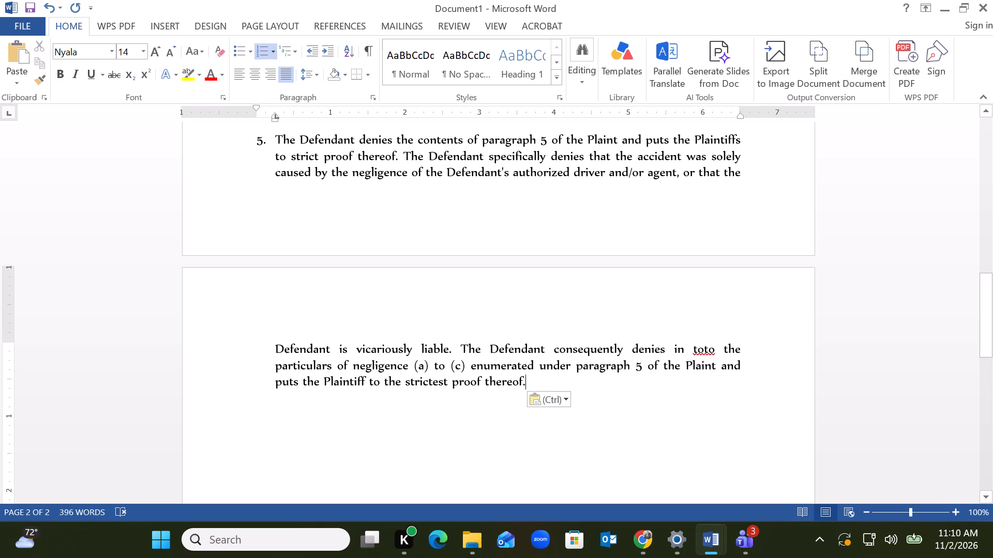
Change the range of the particulars of negligence in paragraph 5 to (a) to (i).
left_click(422, 370)
left_click(460, 369)
key("BackSpace")
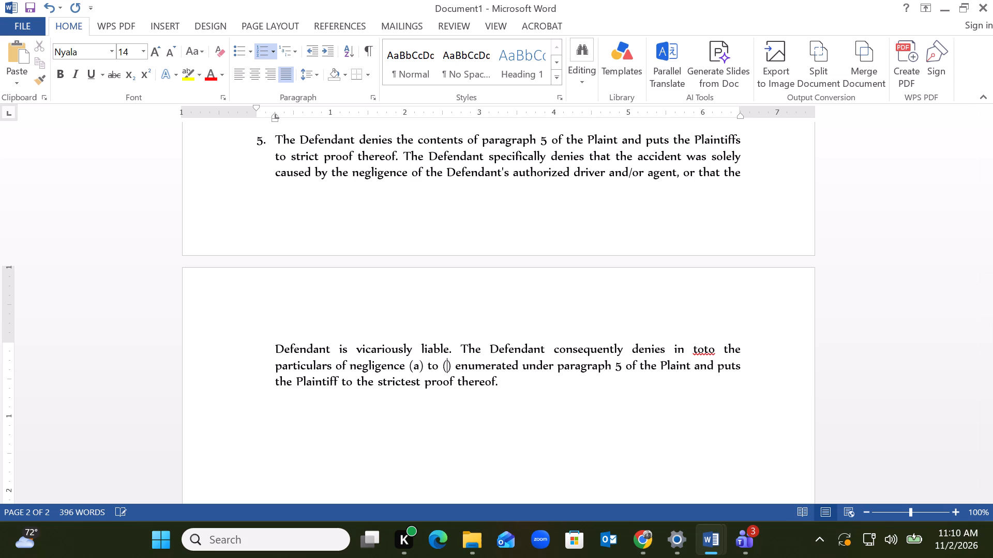
key("i")
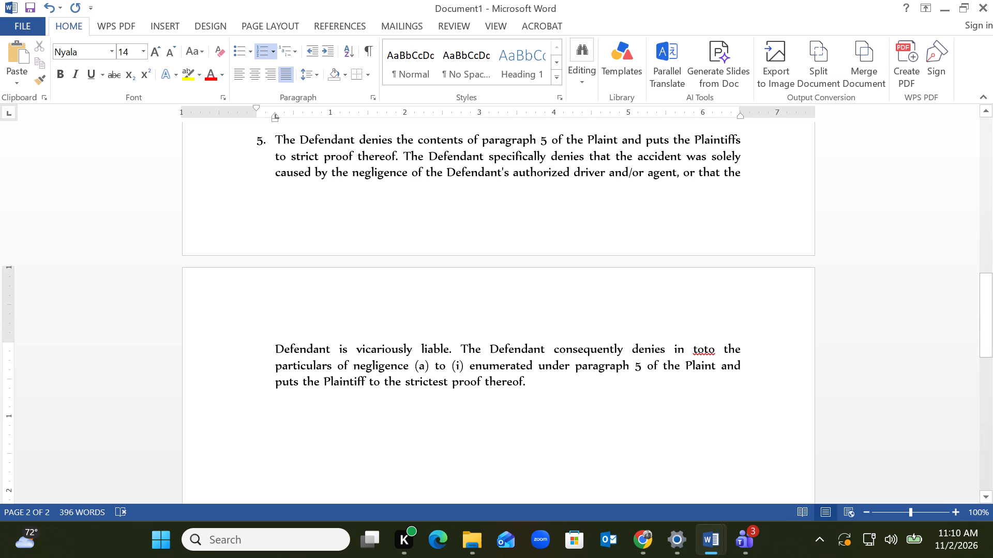
Start a new numbered paragraph 6 below the end of paragraph 5.
left_click(551, 392)
key("Return")
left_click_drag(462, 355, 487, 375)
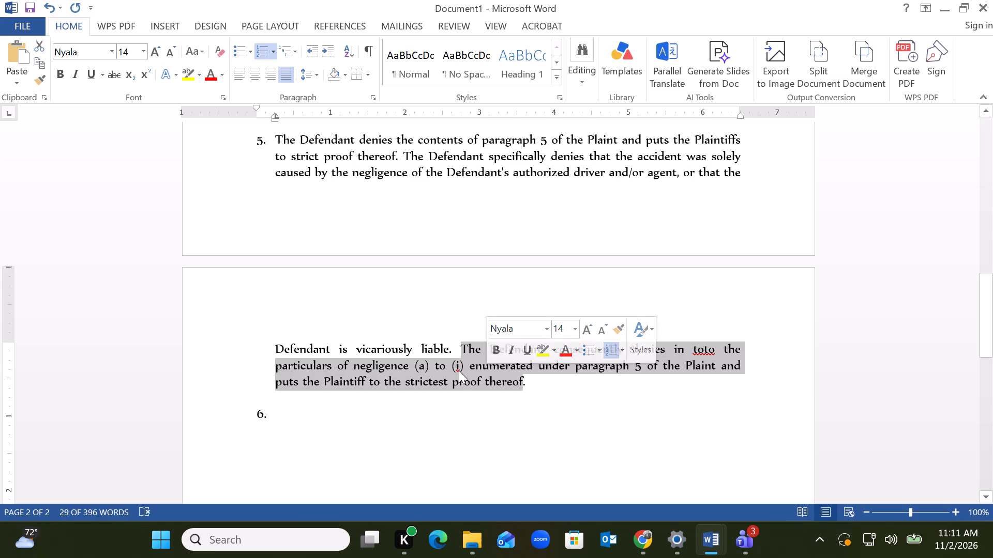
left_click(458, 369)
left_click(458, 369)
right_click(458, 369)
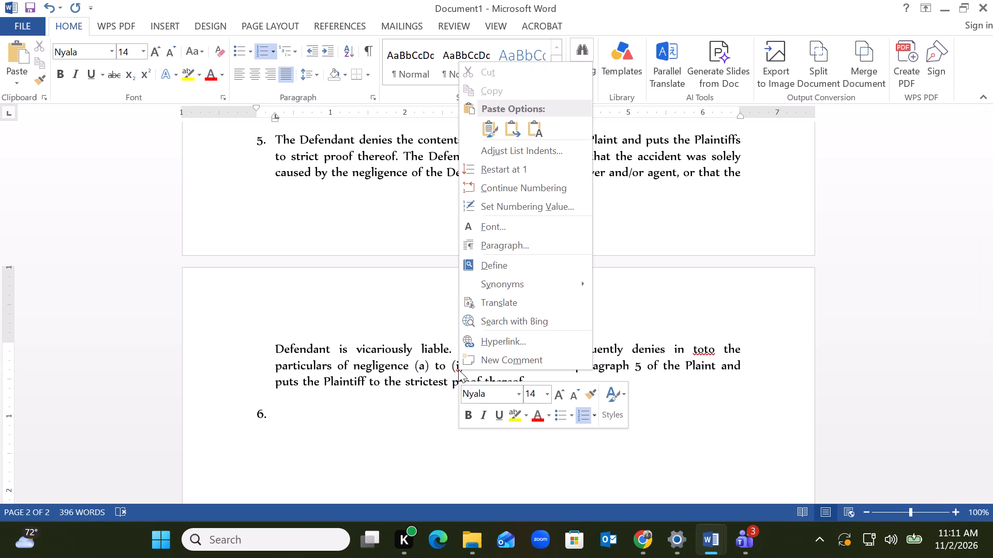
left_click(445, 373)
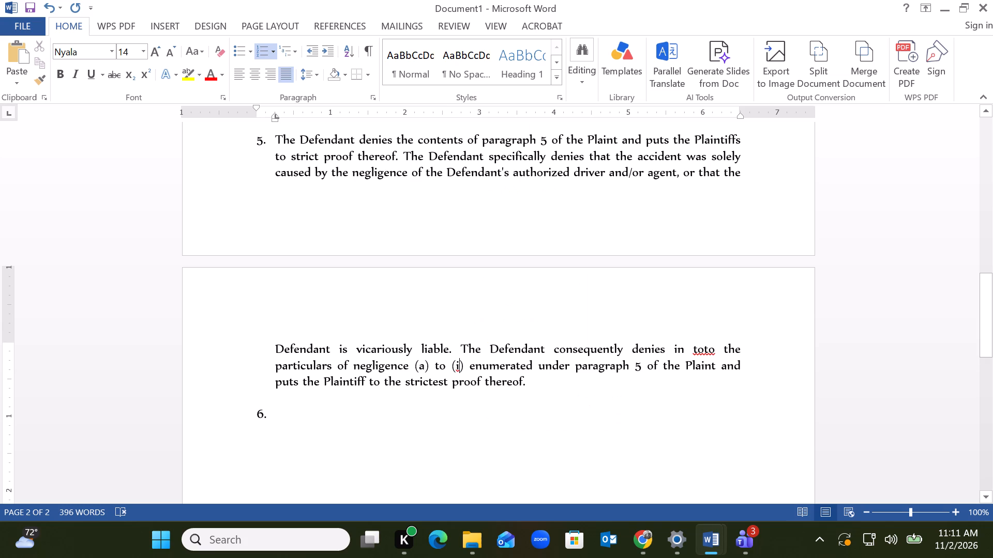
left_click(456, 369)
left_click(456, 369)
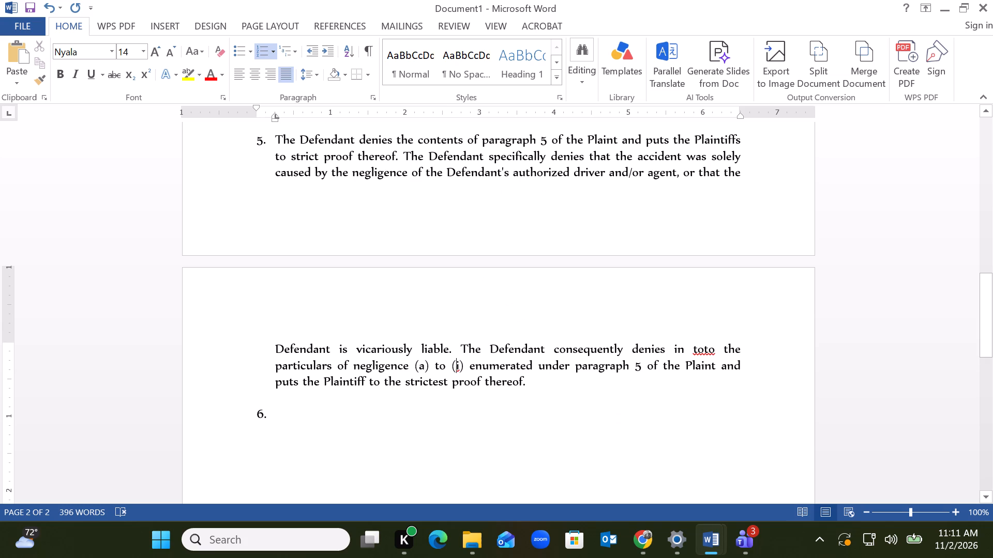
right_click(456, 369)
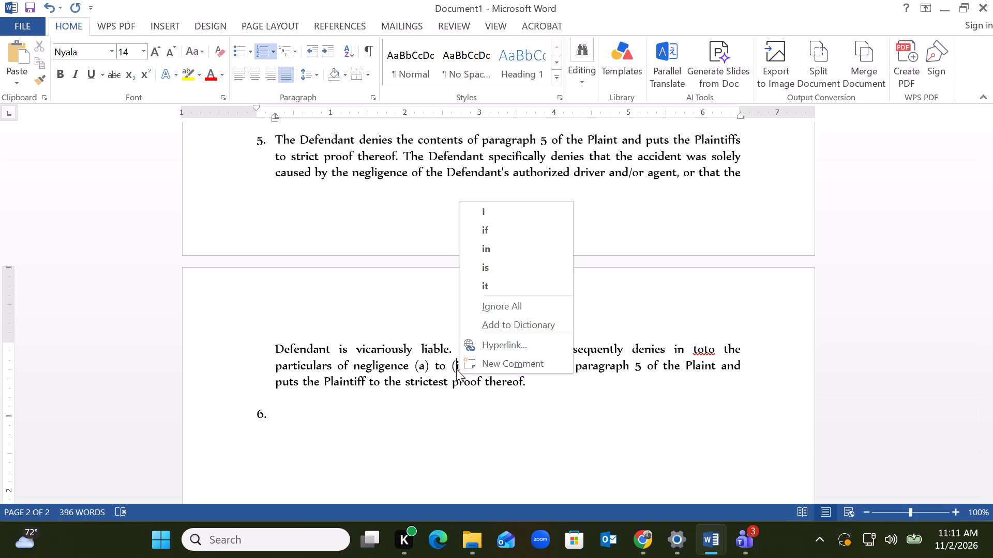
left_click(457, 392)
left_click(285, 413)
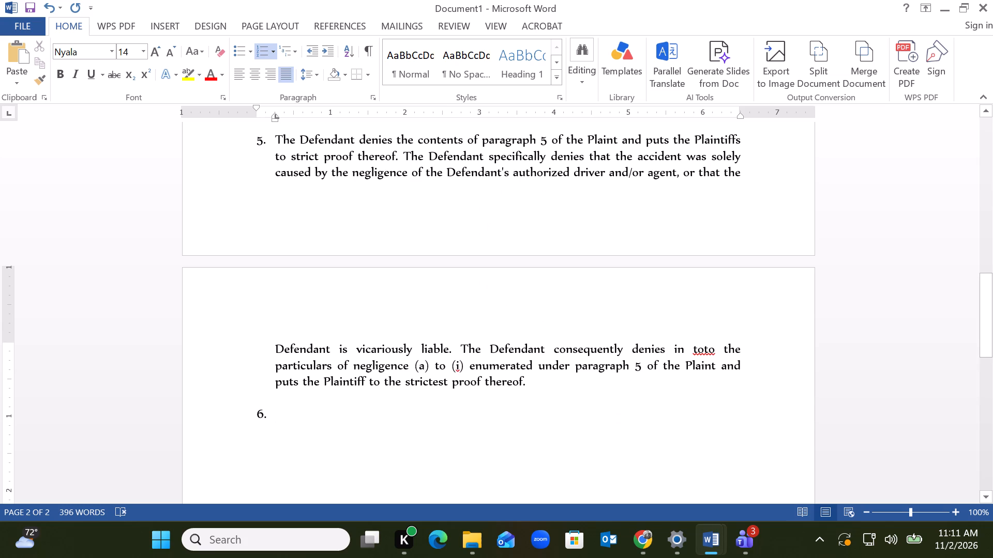